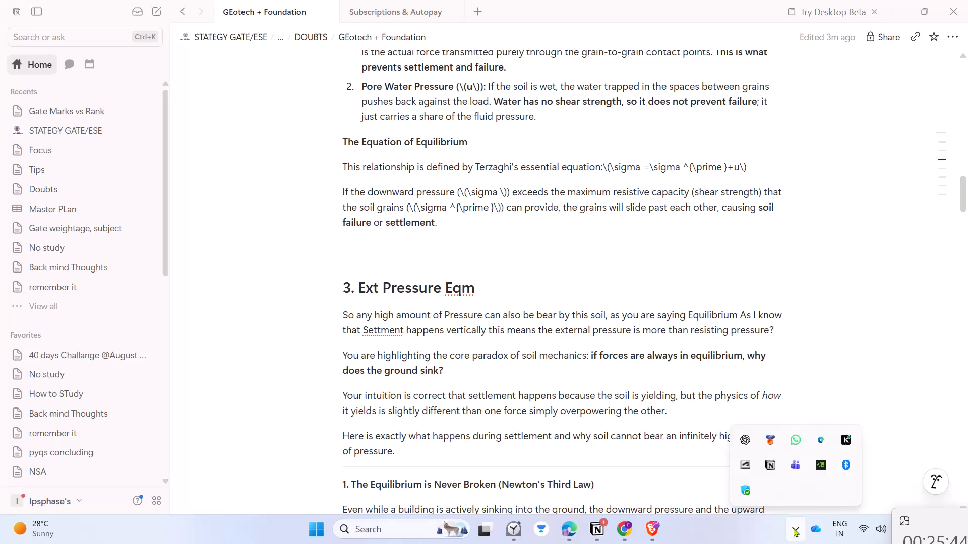
Read through the effective stress explanation, 'The Equation of Equilibrium', and the opening of '3. Ext Pressure Eqm'.
left_click(875, 369)
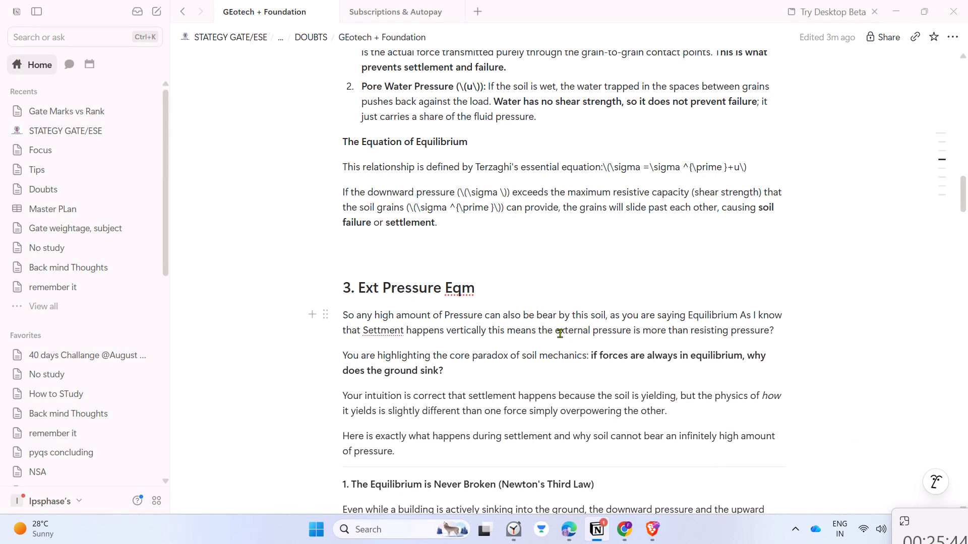
scroll(560, 333, "up", 1)
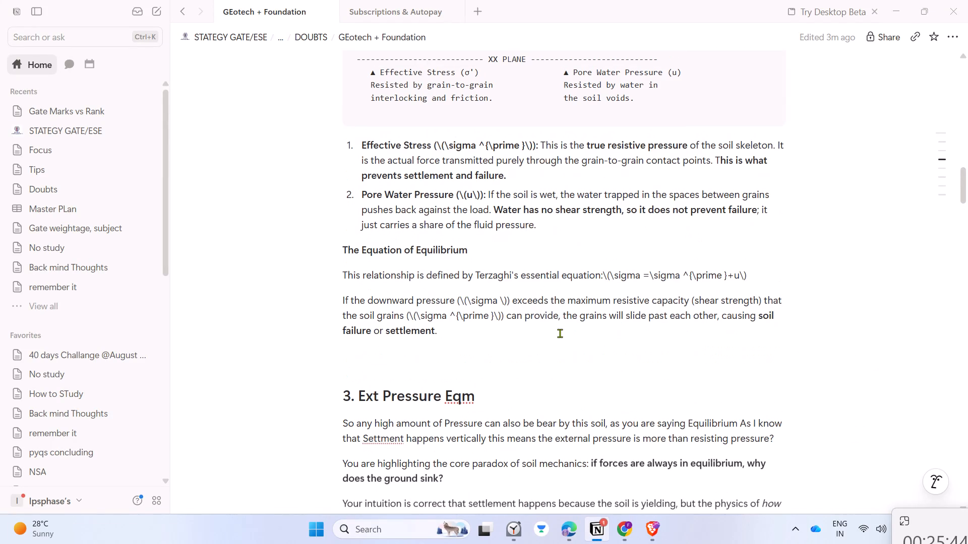
scroll(560, 333, "down", 2)
scroll(560, 333, "up", 1)
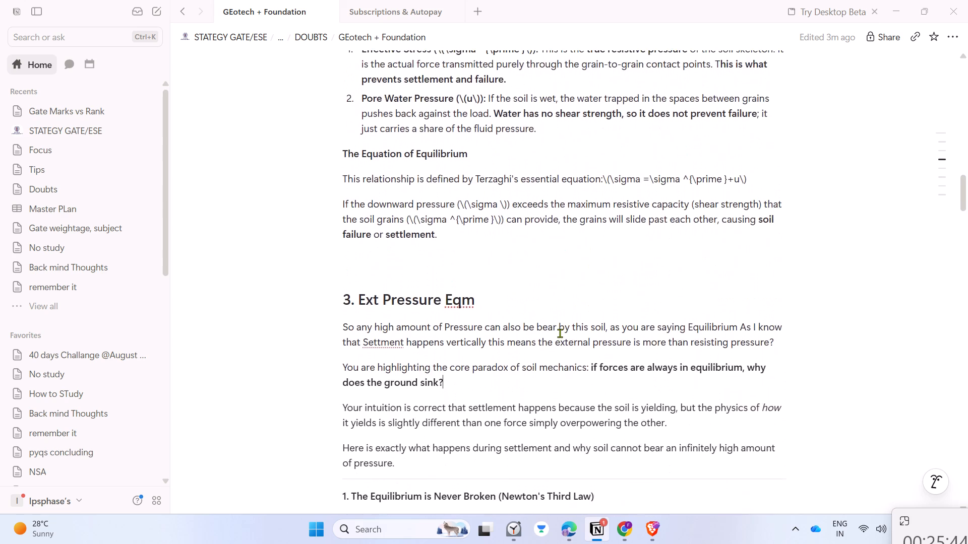
scroll(560, 333, "up", 1)
scroll(560, 333, "down", 1)
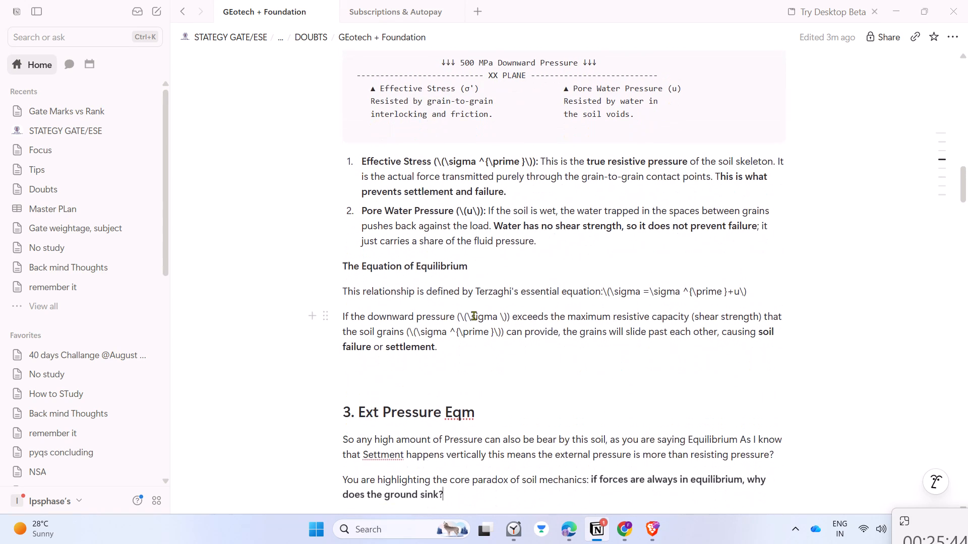
scroll(473, 315, "down", 1)
scroll(415, 224, "down", 1)
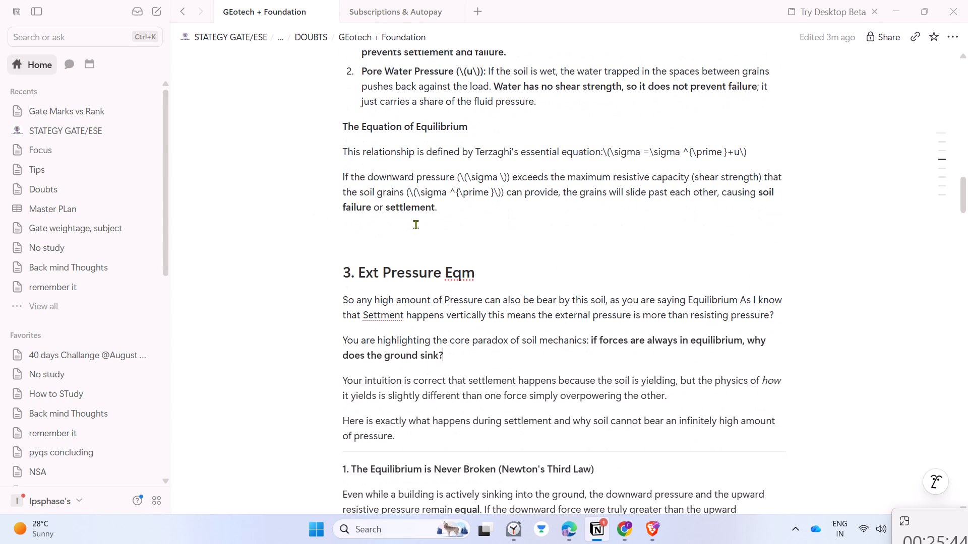
scroll(415, 224, "down", 4)
scroll(534, 168, "up", 1)
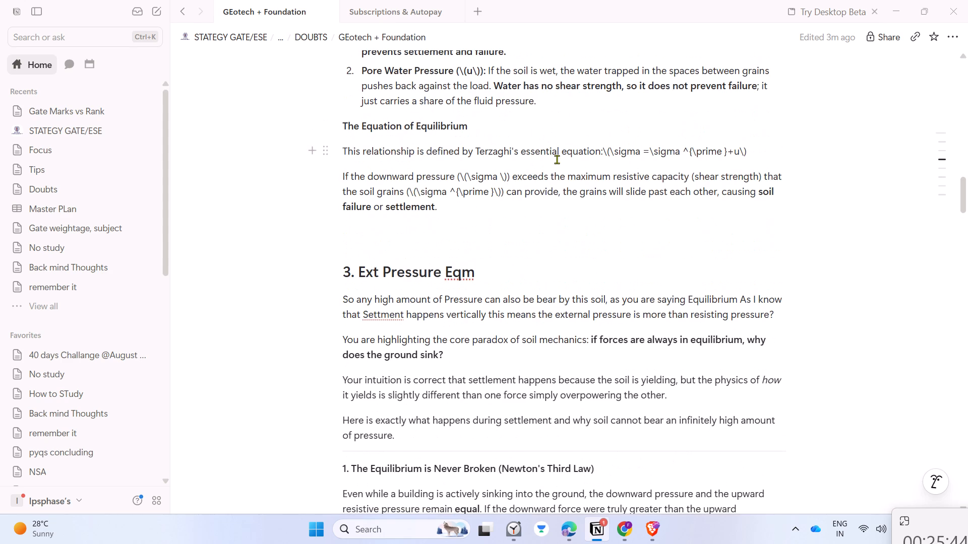
left_click_drag(557, 159, 609, 152)
left_click(602, 195)
scroll(602, 195, "up", 1)
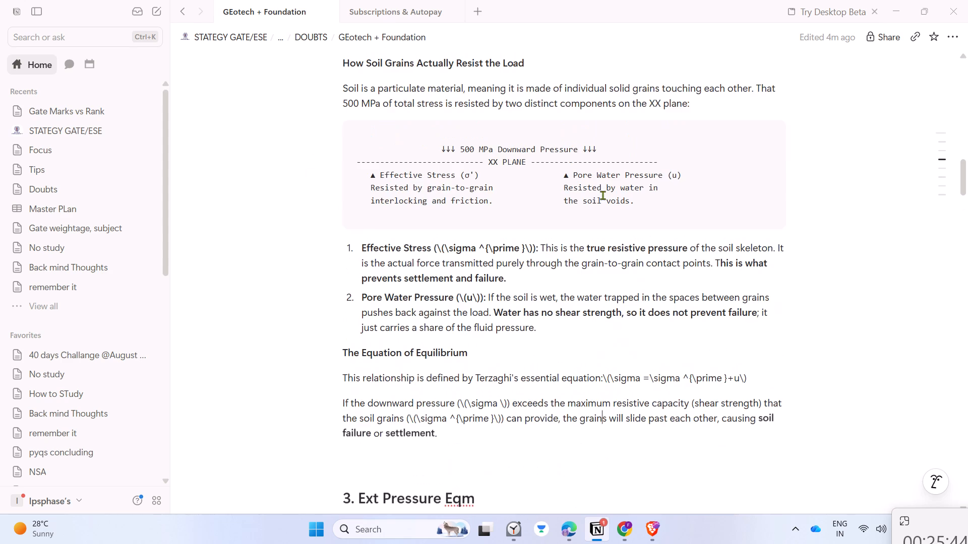
scroll(602, 195, "up", 2)
scroll(602, 195, "down", 2)
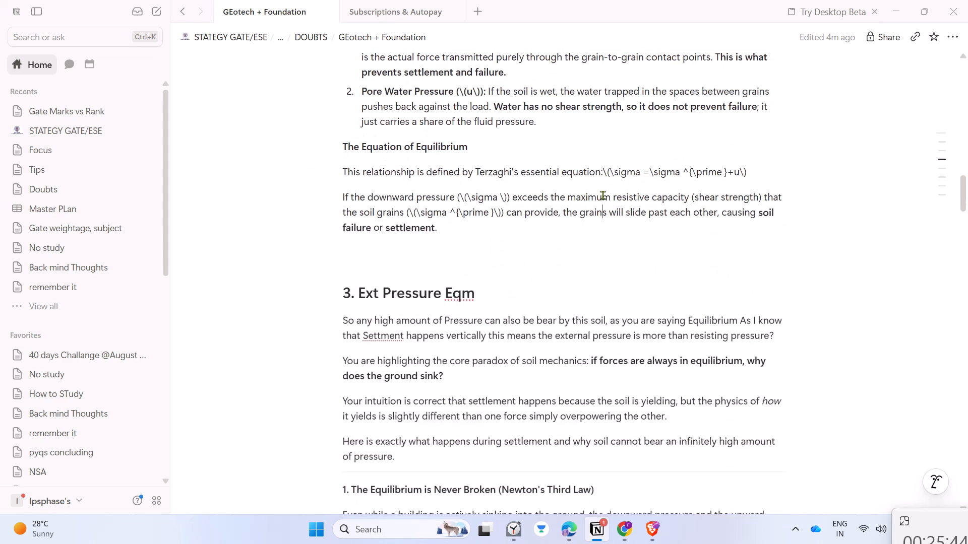
scroll(602, 195, "down", 1)
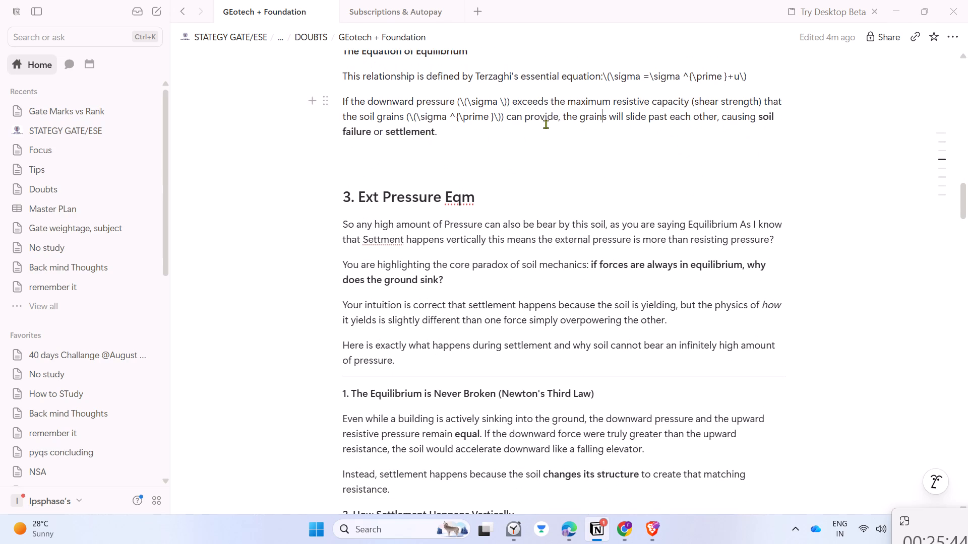
scroll(552, 163, "down", 1)
scroll(438, 166, "down", 1)
left_click_drag(380, 138, 472, 132)
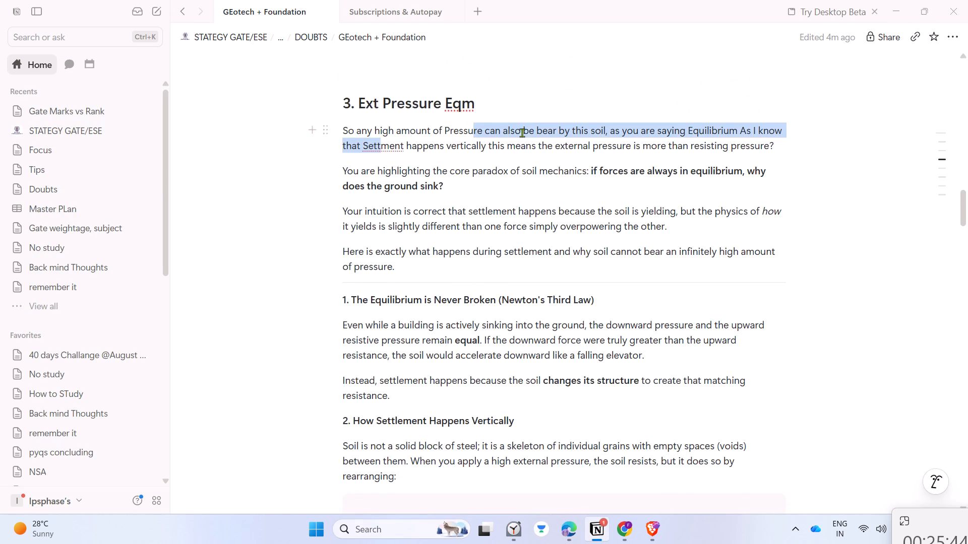
left_click(527, 133)
left_click_drag(544, 133, 617, 130)
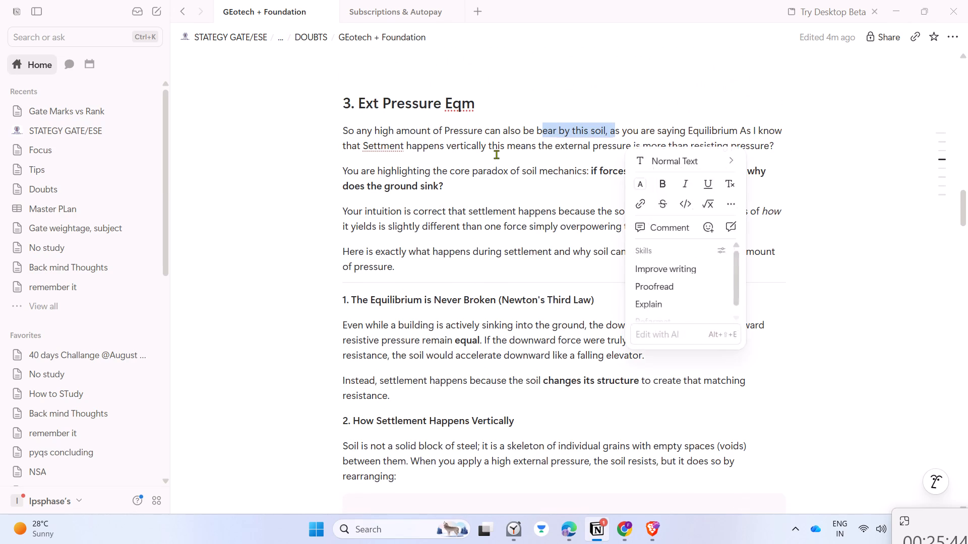
left_click(496, 154)
At the end of the Effective Stress list item, add the non-bold text 'Aise samjho ki just some portion of downward pressure'.
scroll(496, 154, "up", 2)
scroll(511, 230, "up", 1)
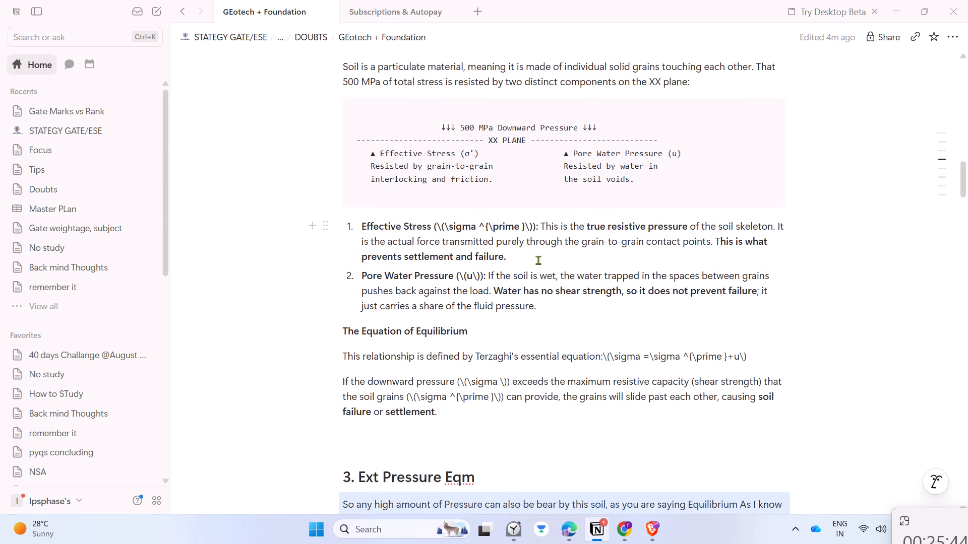
left_click(519, 254)
key("space")
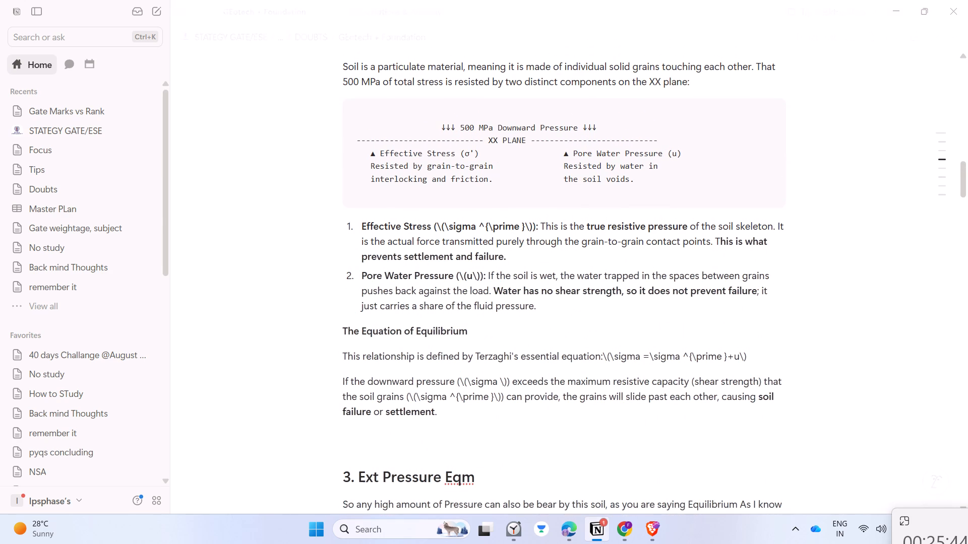
type("aise")
key("space")
key("BackSpace")
key("BackSpace")
key("BackSpace")
key("BackSpace")
key("BackSpace")
key("ctrl+b")
key("space")
type("Aise samjho ki kju")
key("BackSpace")
key("BackSpace")
key("BackSpace")
type("just smalll")
key("BackSpace")
key("space")
type("pro")
key("BackSpace")
key("BackSpace")
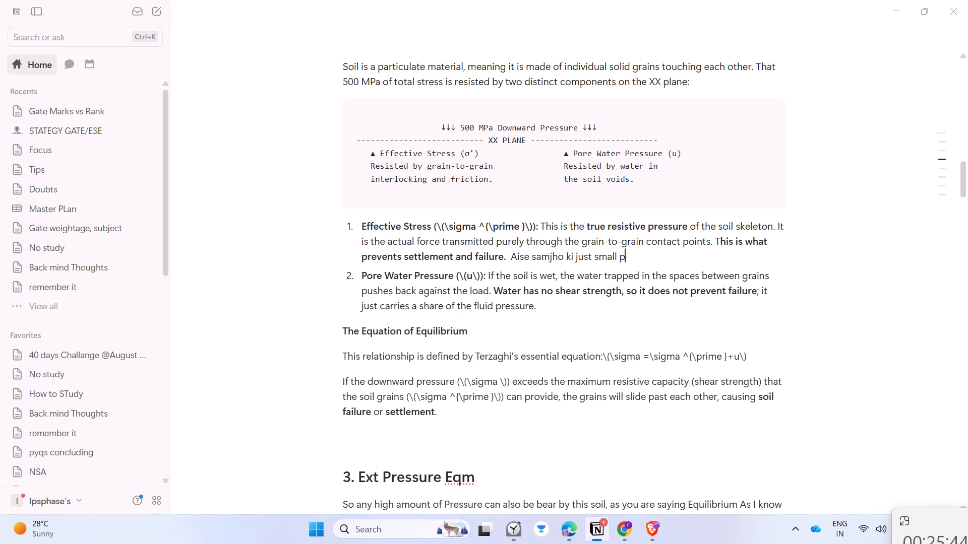
type("ort")
key("BackSpace")
key("BackSpace")
key("BackSpace")
key("BackSpace")
key("BackSpace")
key("BackSpace")
key("BackSpace")
key("BackSpace")
key("BackSpace")
key("BackSpace")
type("some portion of")
key("space")
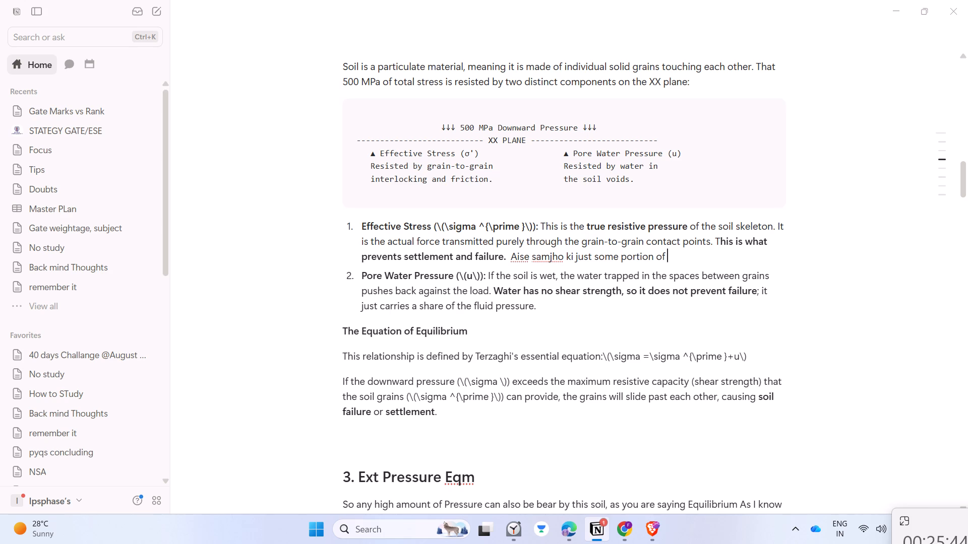
type("downl")
key("BackSpace")
type("ward pressure")
key("space")
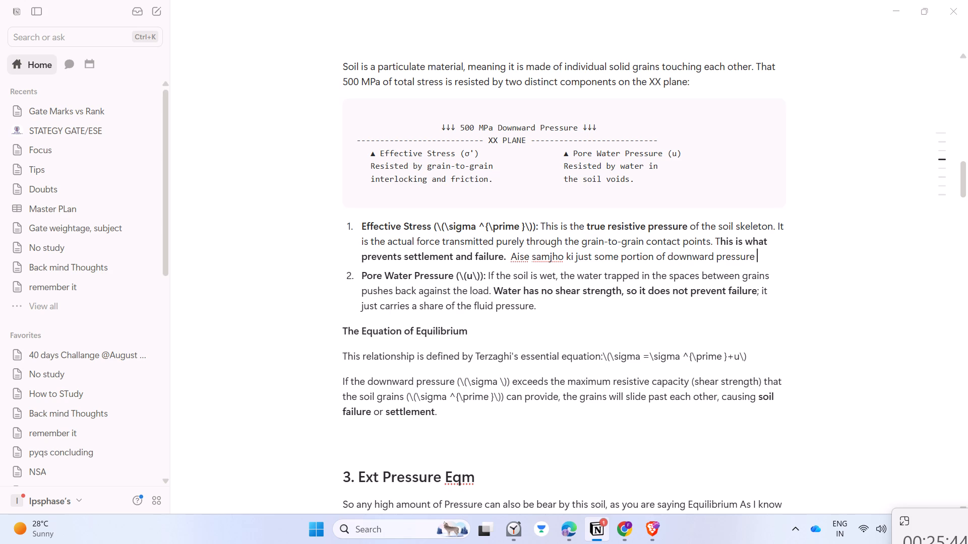
Continue the Effective Stress note with '500 ka say 200 mpa is gone to sigma prime'.
type("500 ka say 200 mpa")
key("space")
type("is")
key("space")
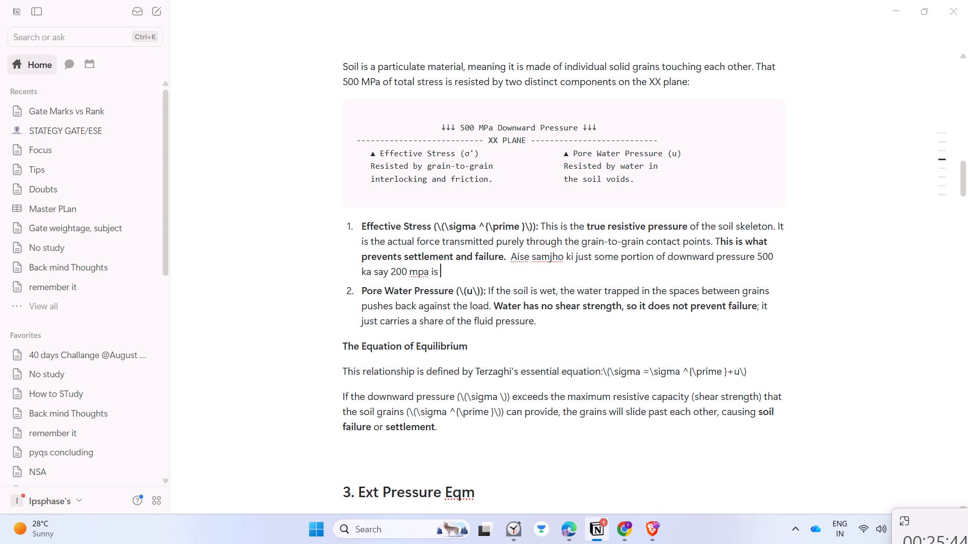
type("goo")
key("BackSpace")
type("ne to")
key("space")
type("sigma prime")
key("space")
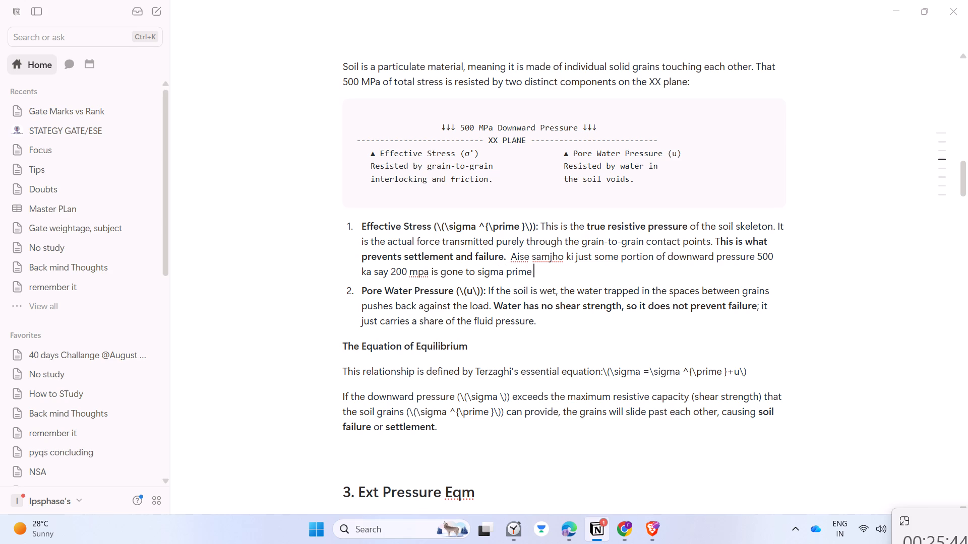
Complete the note's sentence with 'so effective stress bhi +/- dono direction le sakte as equilibrium.'.
type("&")
key("space")
key("BackSpace")
key("BackSpace")
key("BackSpace")
key("BackSpace")
type("e so")
key("space")
type("effective stress bhi")
key("space")
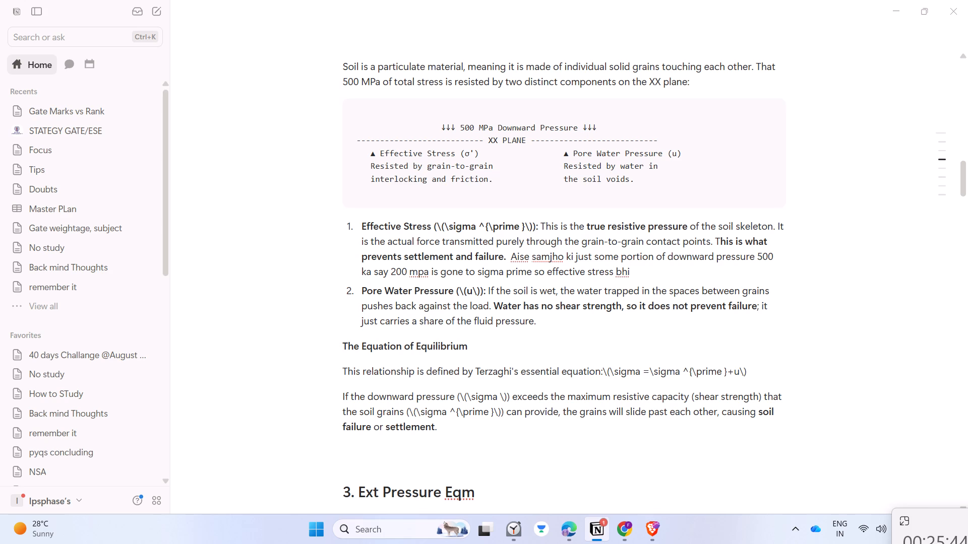
type("+m")
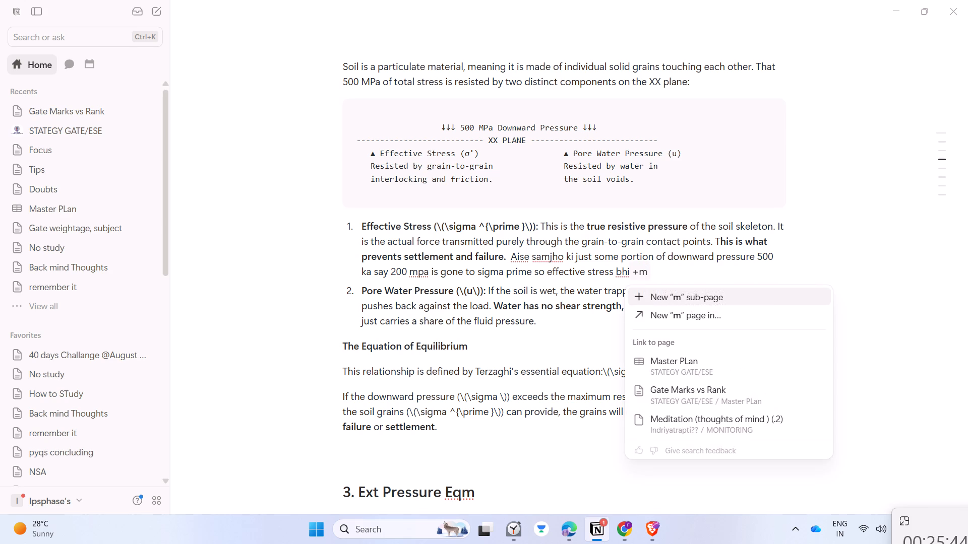
key("BackSpace")
type("/- dono direction s")
key("BackSpace")
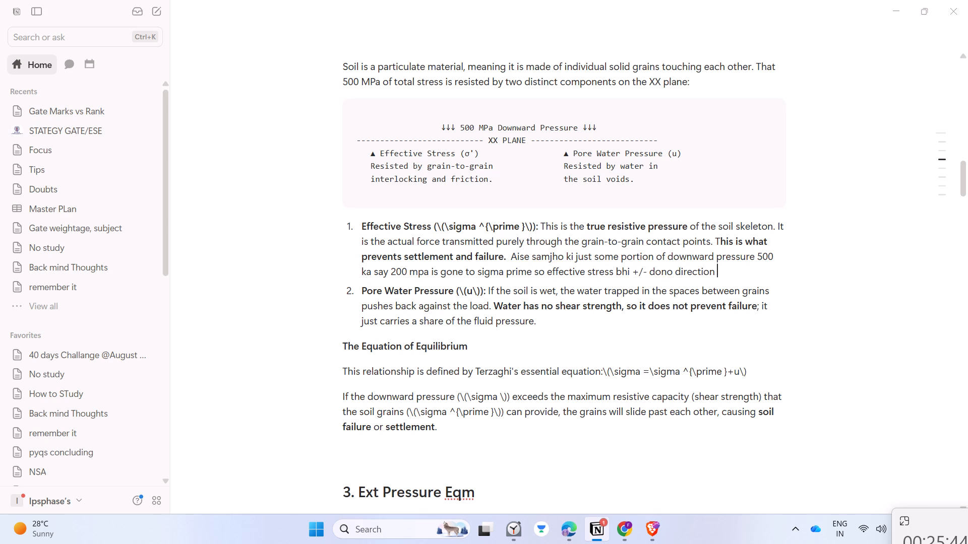
type("le sakte as equim")
key("BackSpace")
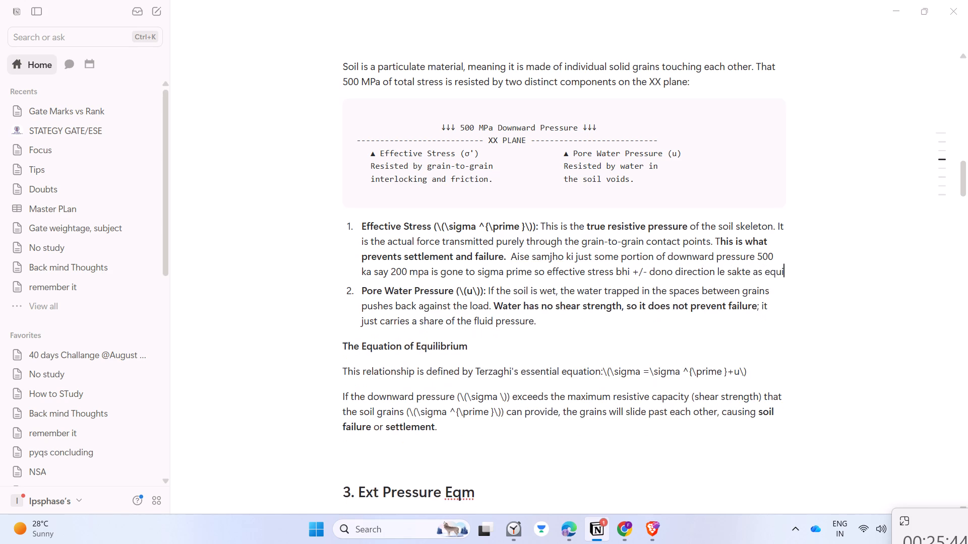
type("lim")
key("BackSpace")
type("bi")
key("BackSpace")
type("rim")
key("BackSpace")
type("u")
key("space")
key("BackSpace")
type("m.")
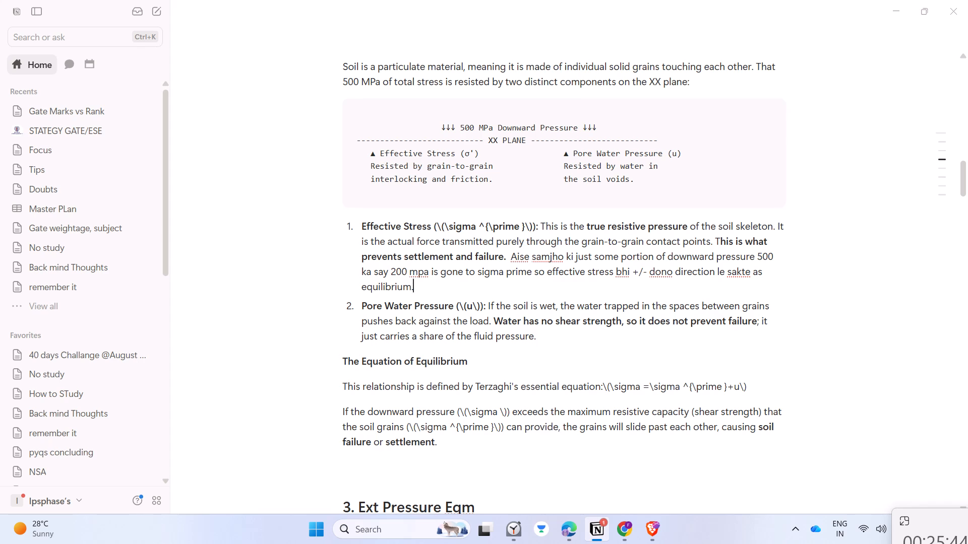
Insert an empty unnumbered line between the Effective Stress and Pore Water Pressure items.
key("Return")
key("BackSpace")
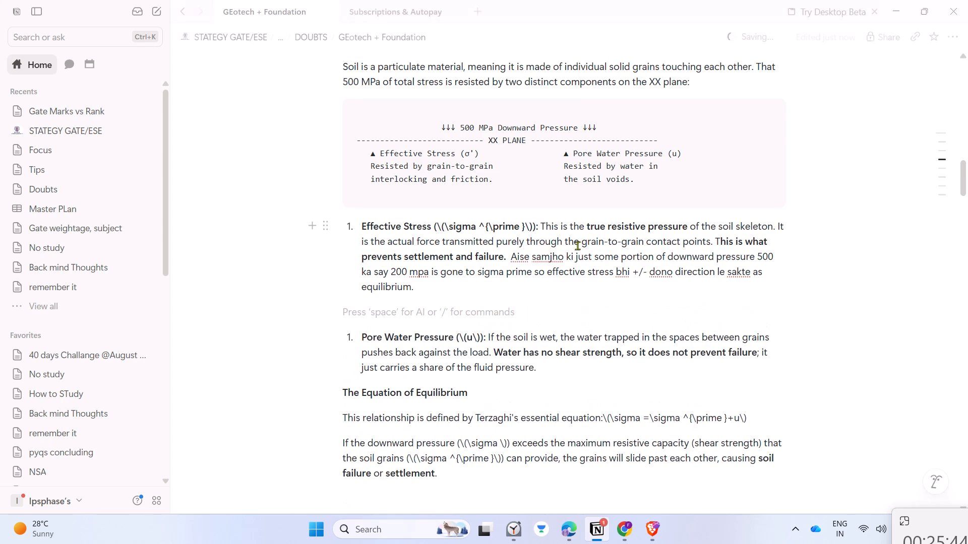
Add 'but means iska yahi hai resistive pressure' at the end of the Effective Stress note, following 'equilibrium.'.
left_click(463, 288)
key("space")
type("but")
key("BackSpace")
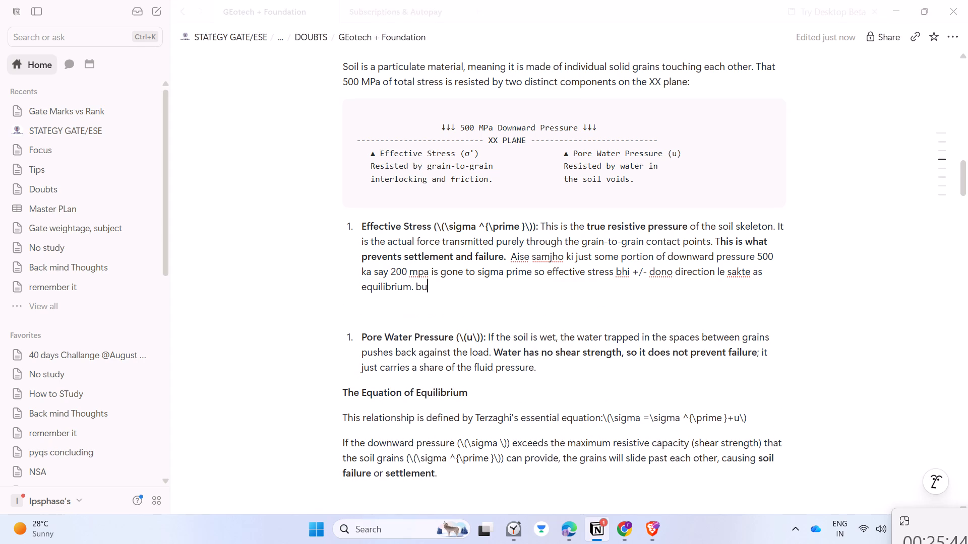
type("t means iska yahi hai resu")
key("BackSpace")
type("istive pressure")
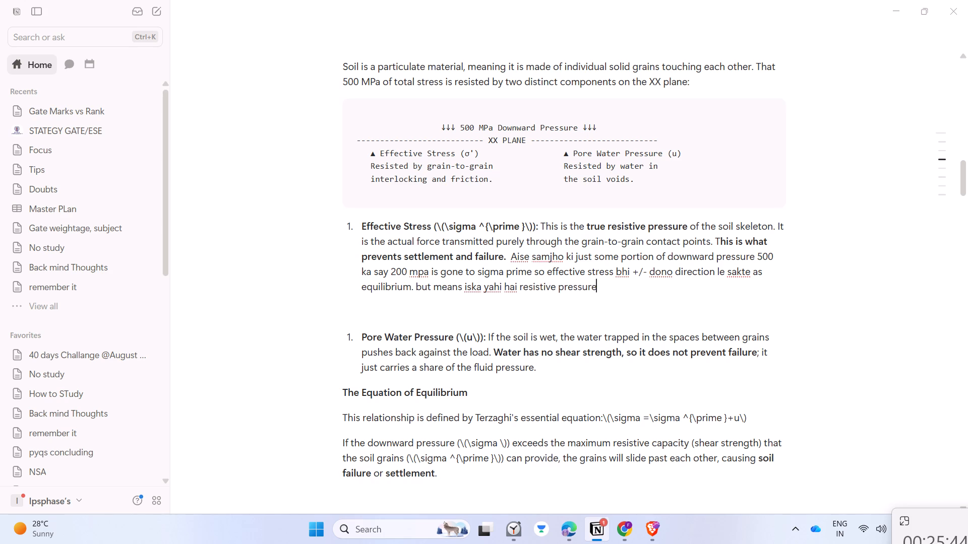
left_click(595, 381)
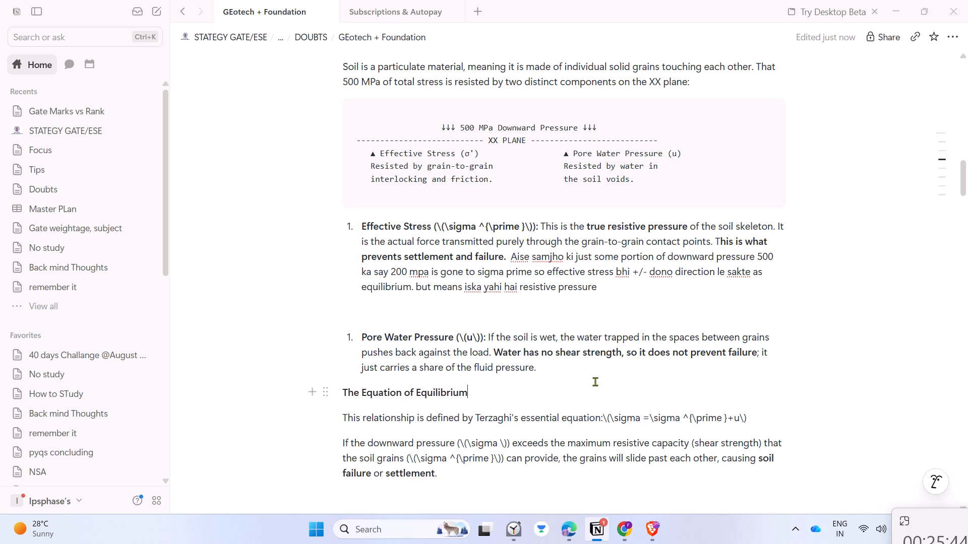
Look over the opening of the '3. Ext Pressure Eqm' section and the Equation of Equilibrium text preceding it.
scroll(610, 333, "down", 1)
scroll(600, 406, "down", 1)
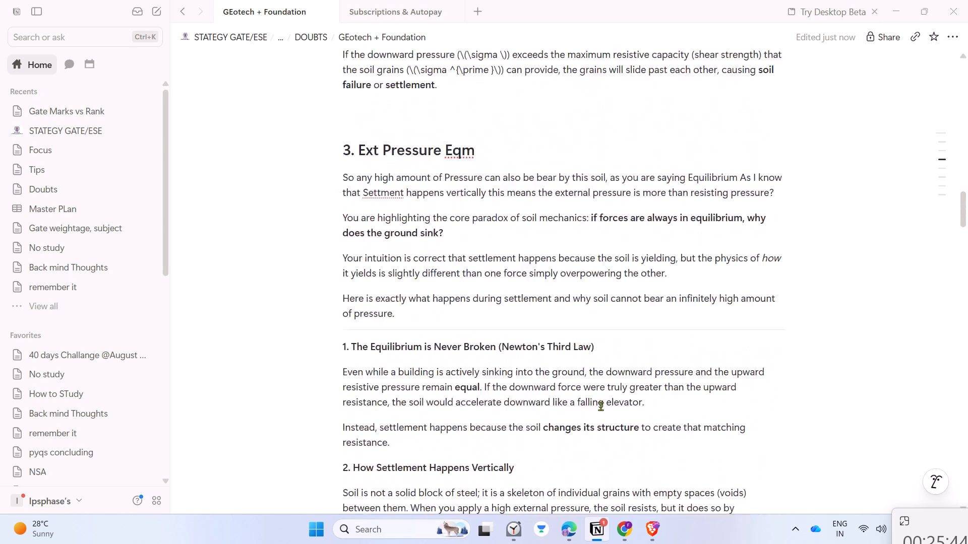
scroll(600, 406, "down", 1)
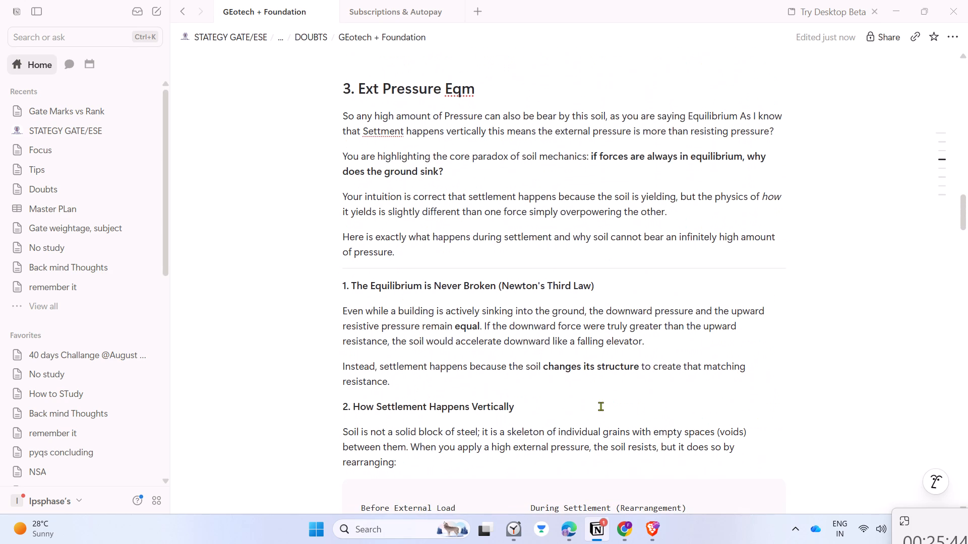
scroll(512, 288, "up", 1)
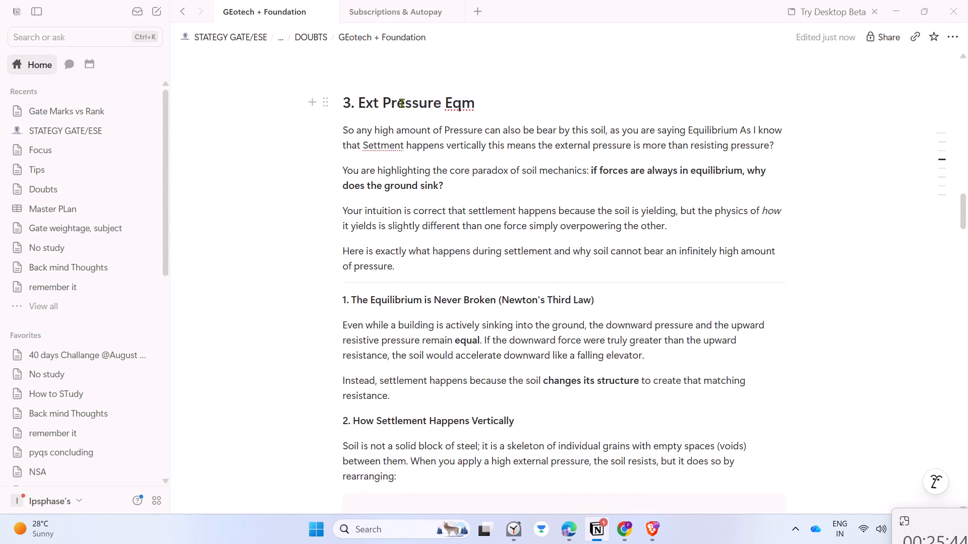
left_click(407, 157)
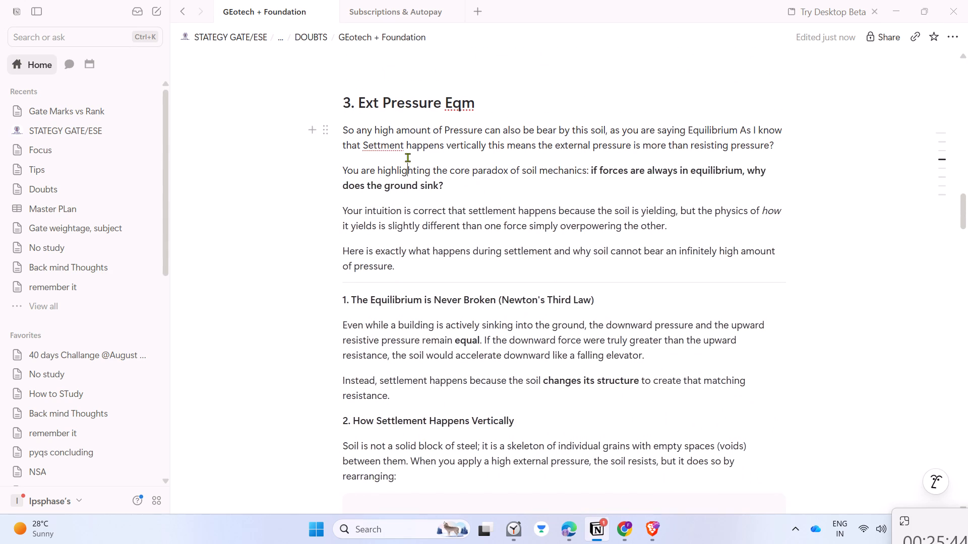
left_click(461, 203)
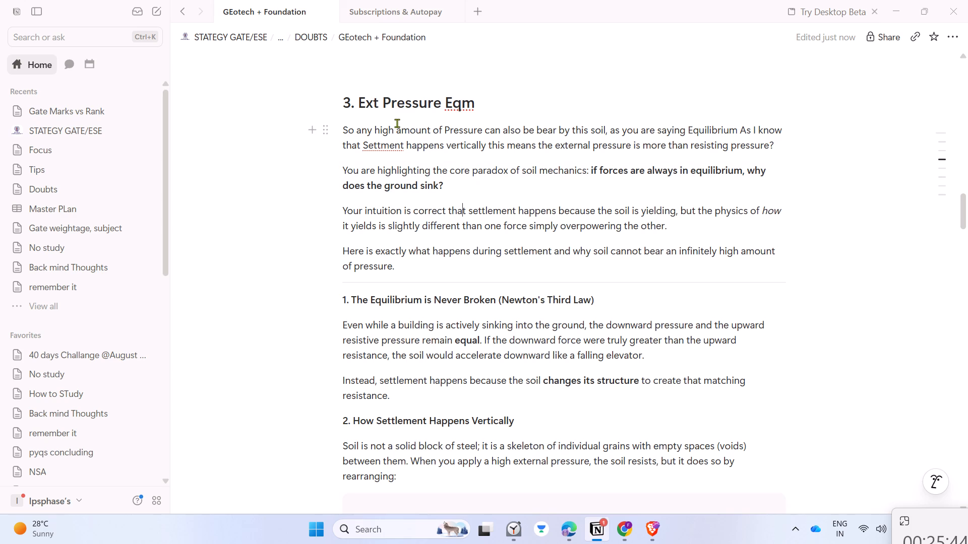
scroll(397, 123, "up", 1)
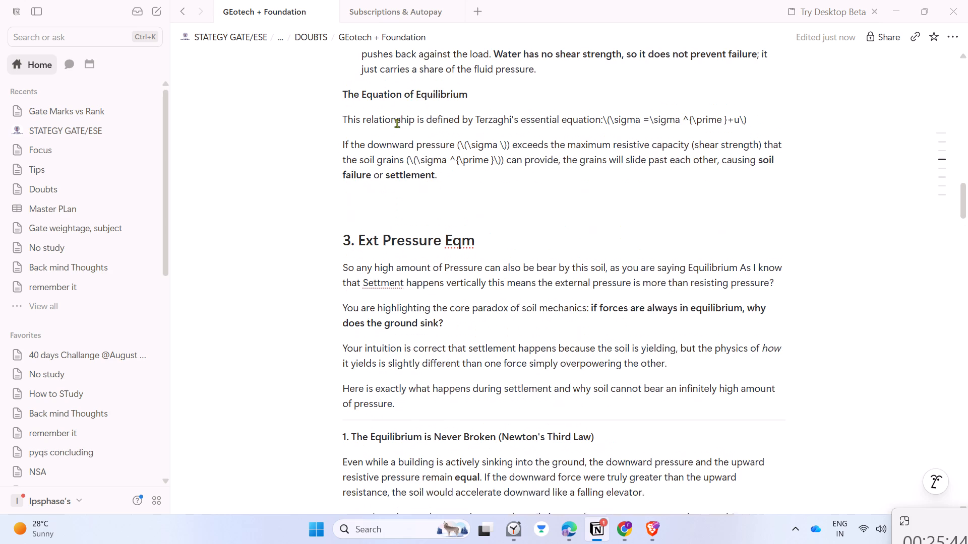
scroll(397, 123, "up", 1)
scroll(423, 282, "down", 1)
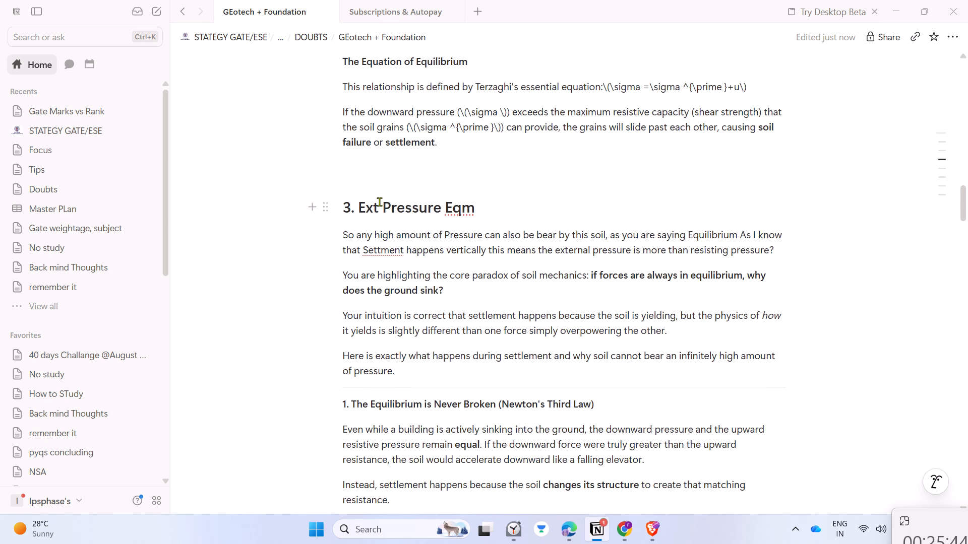
Read the opening question under '3. Ext Pressure Eqm' on high pressure, equilibrium and vertical settlement, phrase by phrase.
left_click_drag(379, 201, 453, 202)
left_click(343, 243)
scroll(343, 243, "down", 1)
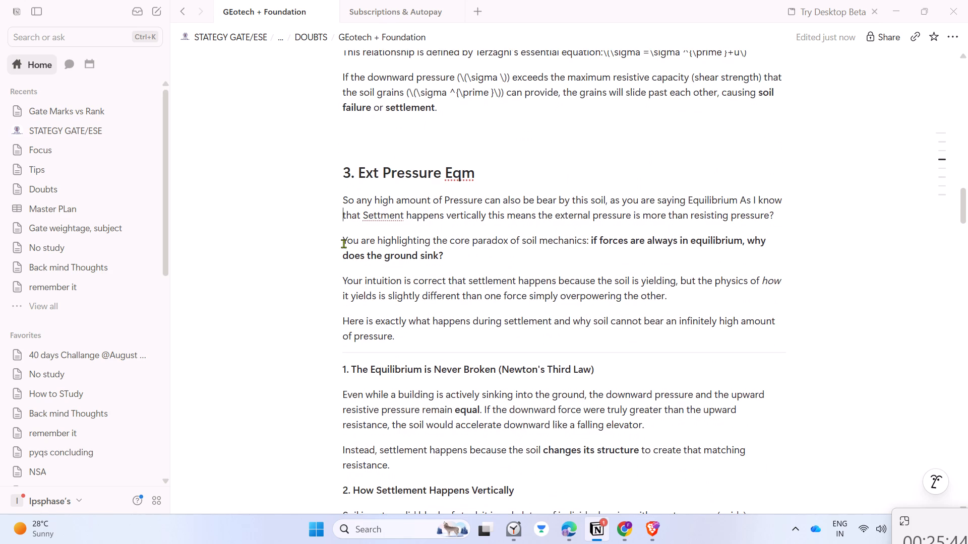
left_click(354, 197)
left_click_drag(431, 207, 499, 201)
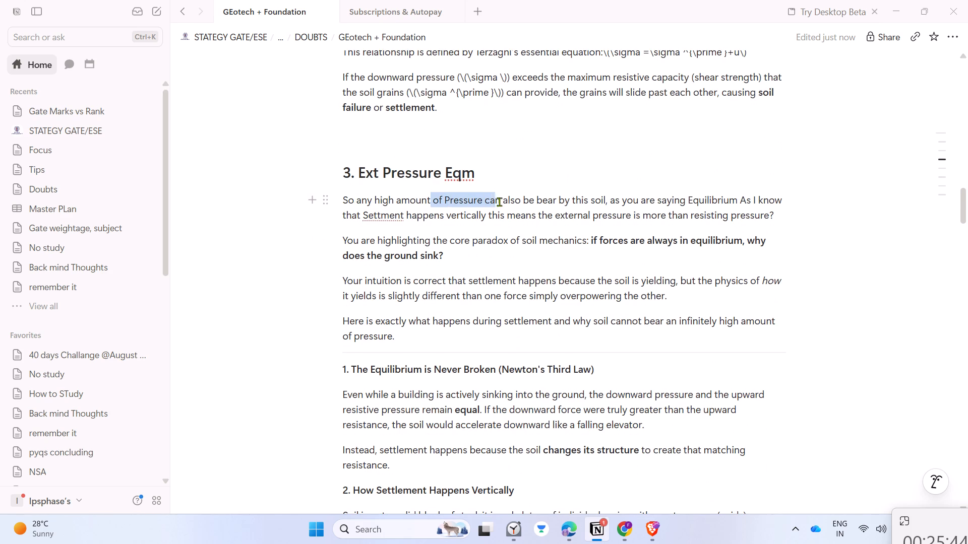
left_click_drag(499, 201, 521, 201)
left_click(557, 205)
left_click_drag(579, 203, 621, 199)
left_click(670, 199)
left_click_drag(670, 199, 750, 198)
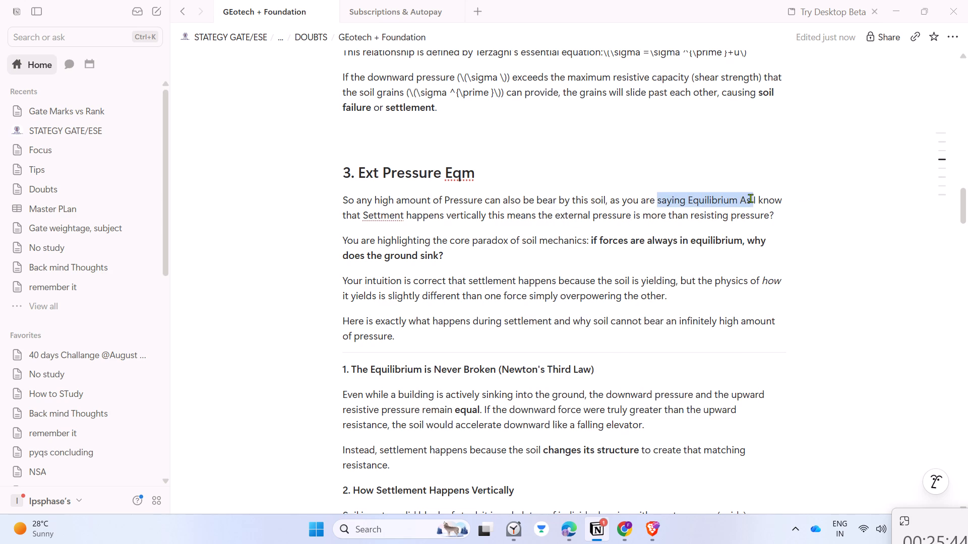
left_click_drag(391, 218, 455, 213)
left_click(493, 212)
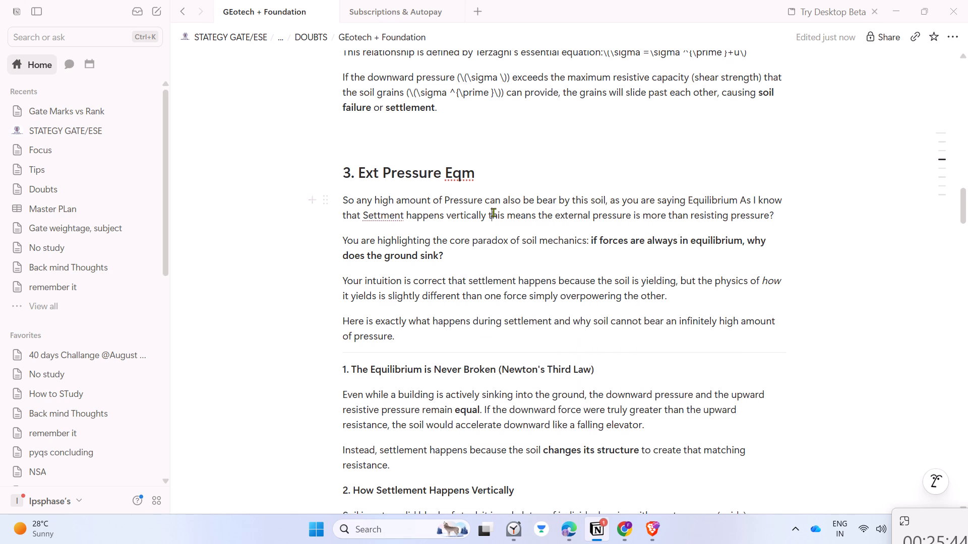
left_click_drag(493, 212, 760, 216)
left_click(652, 217)
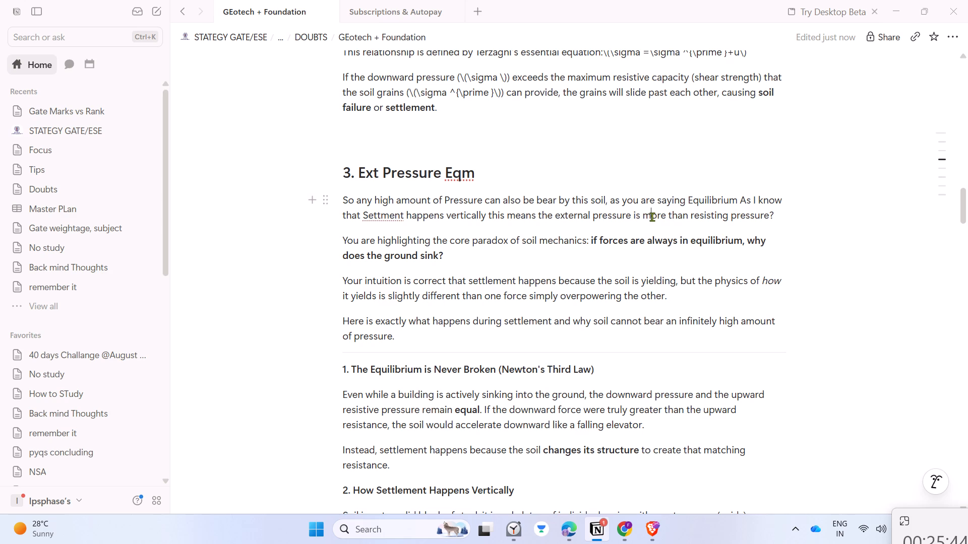
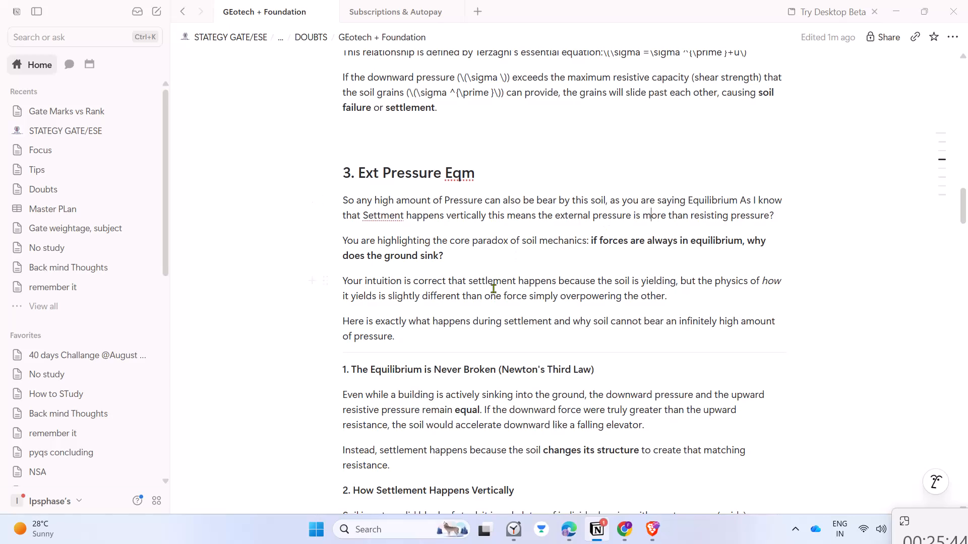
Reread the opening question under '3. Ext Pressure Eqm' about whether external pressure exceeds resisting pressure during vertical settlement.
scroll(493, 288, "down", 1)
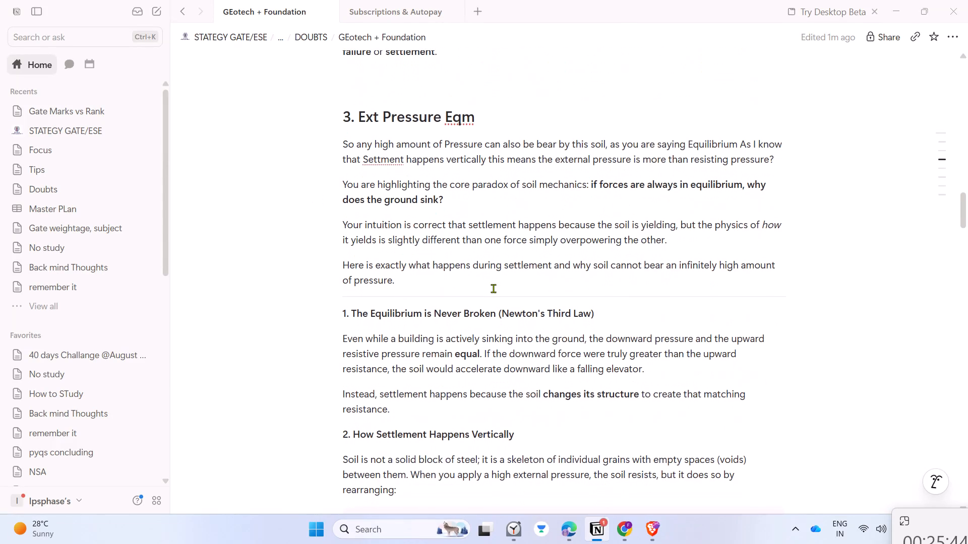
scroll(493, 288, "down", 1)
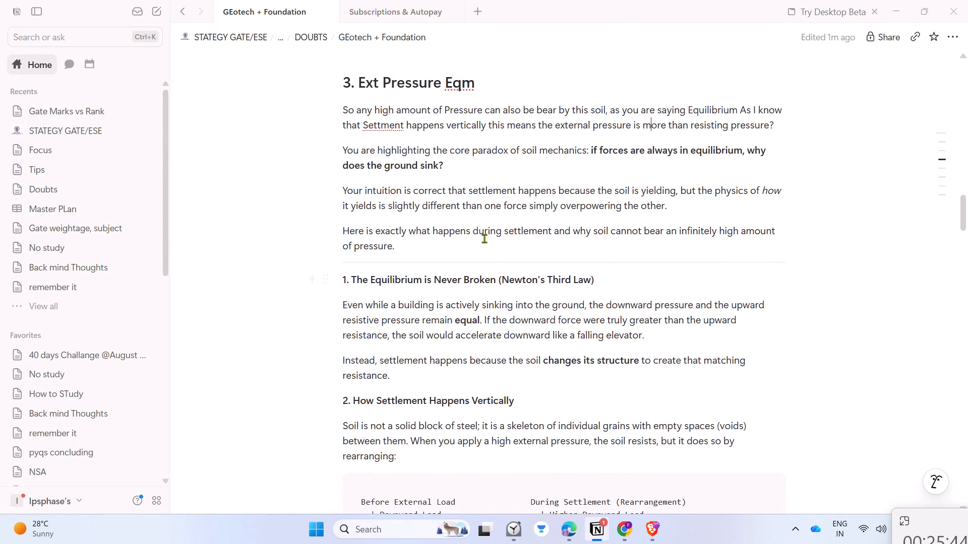
scroll(481, 226, "down", 1)
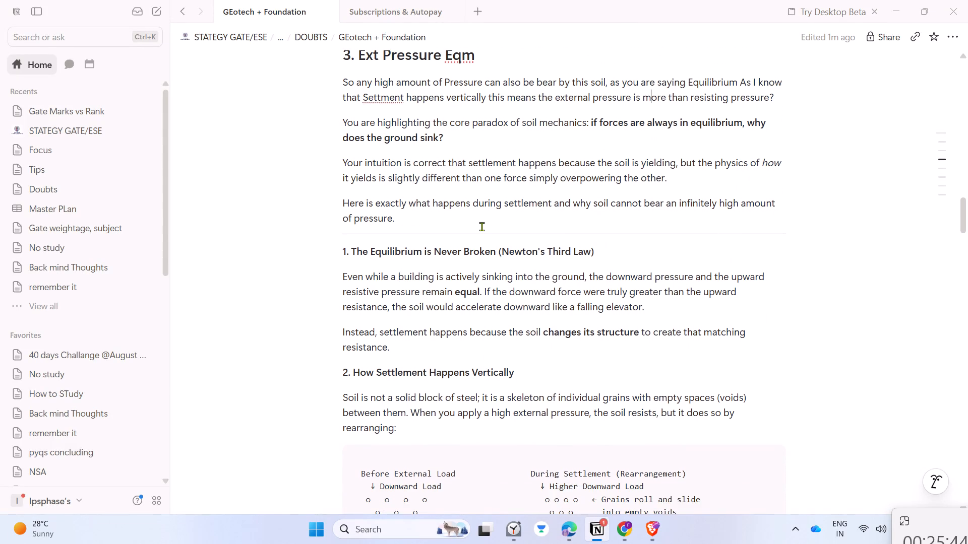
scroll(481, 226, "up", 1)
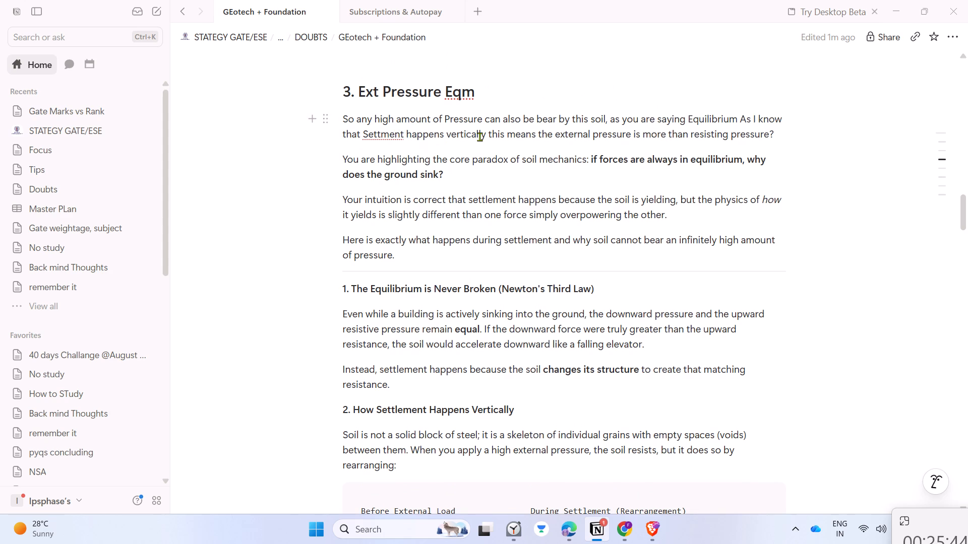
scroll(578, 133, "down", 1)
left_click_drag(558, 112, 665, 95)
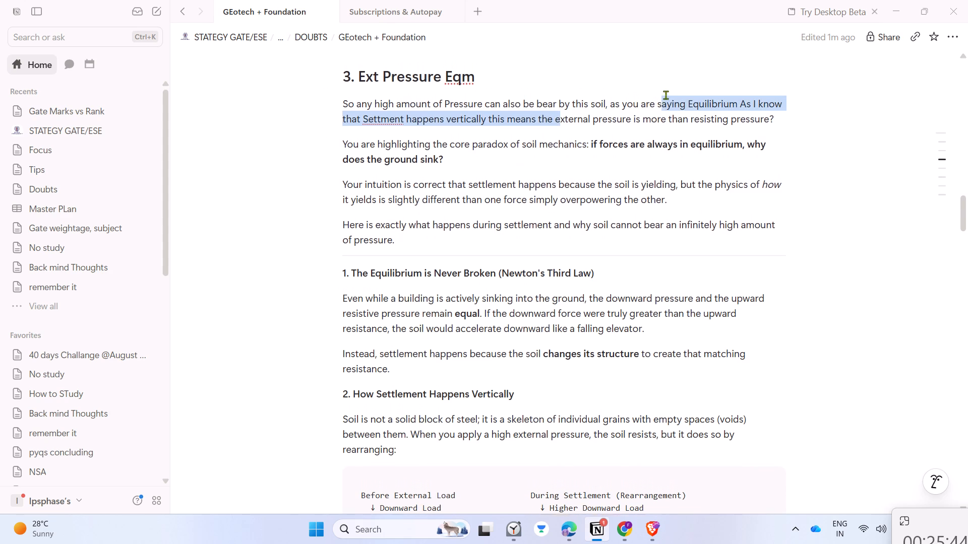
left_click_drag(665, 95, 699, 129)
left_click(591, 173)
scroll(591, 173, "down", 1)
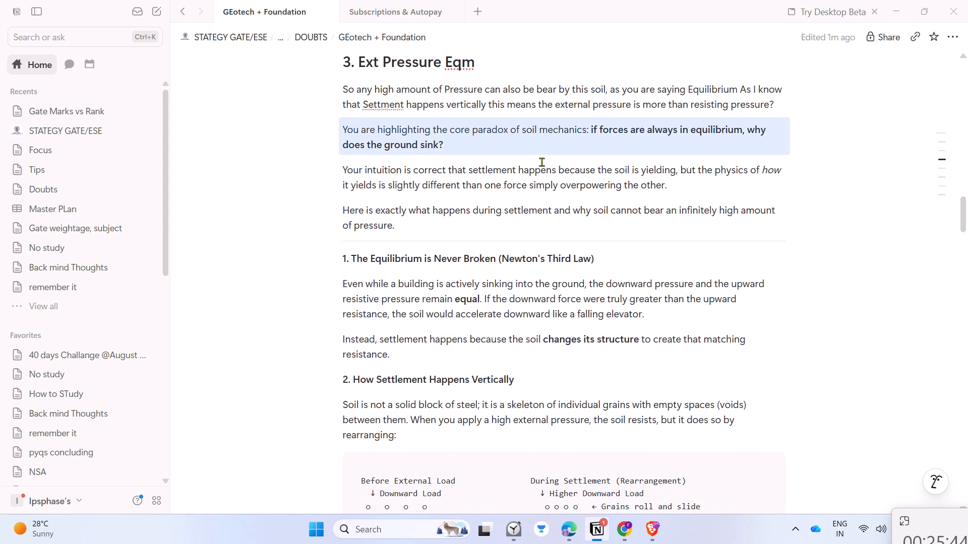
left_click(499, 157)
left_click(426, 104)
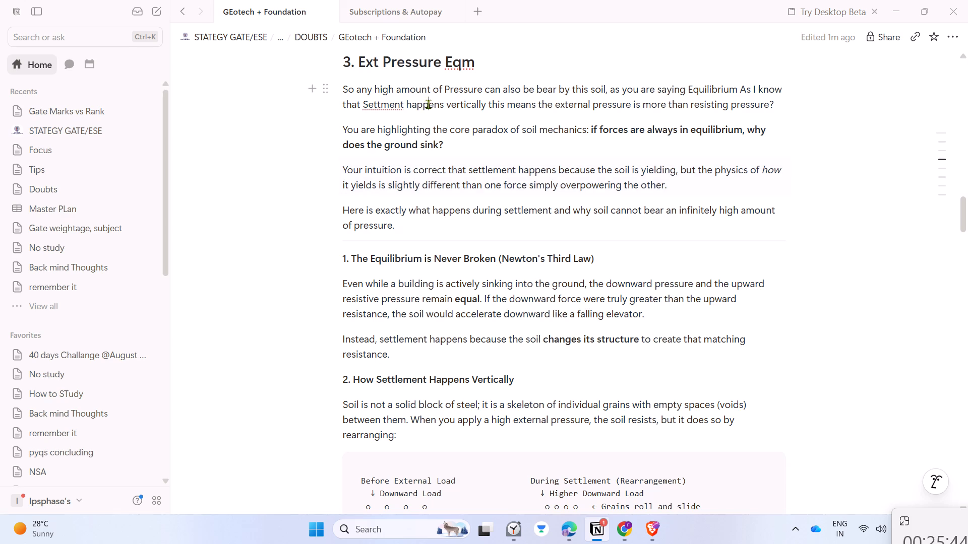
left_click(531, 99)
left_click(583, 94)
left_click(549, 106)
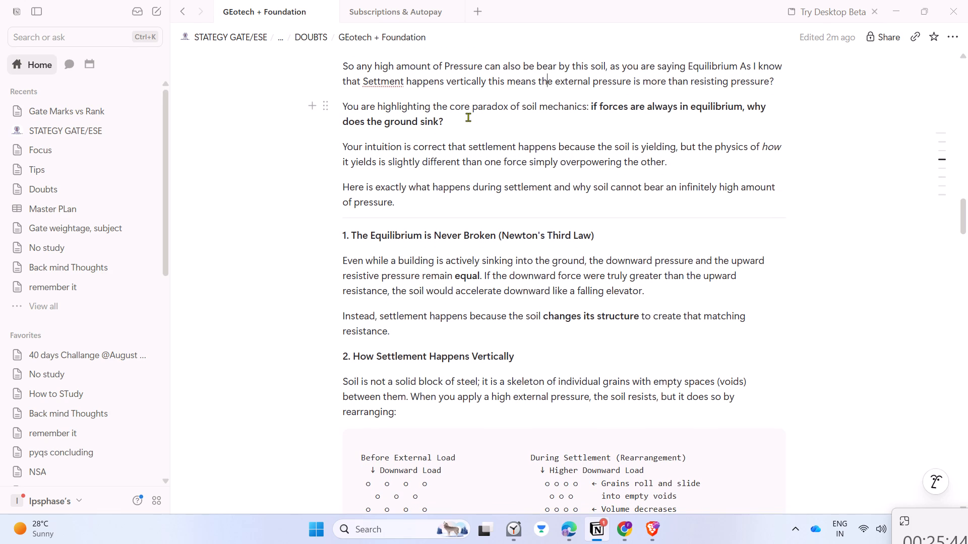
Read the core paradox statement and the 'Your intuition is correct' paragraph on how the soil yields.
left_click(452, 108)
left_click(620, 115)
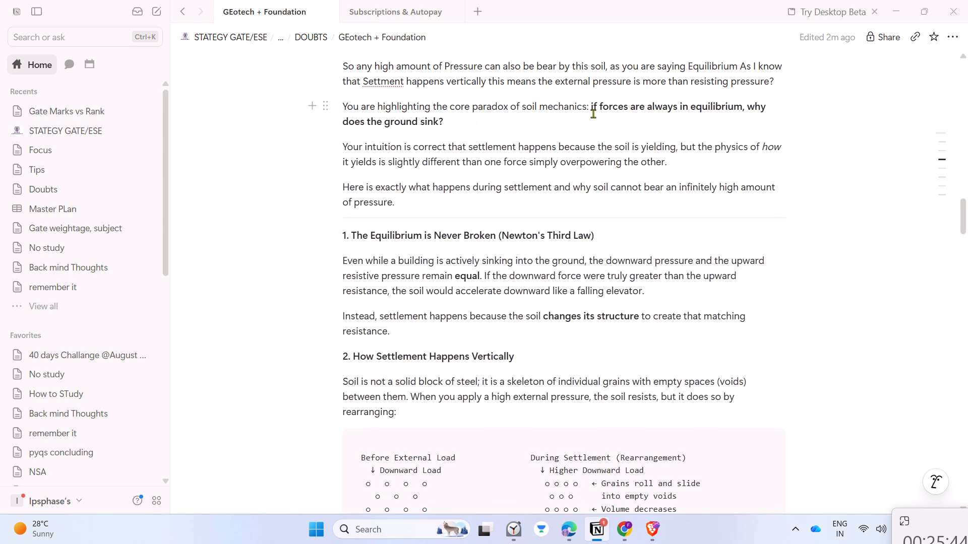
left_click_drag(593, 113, 653, 106)
left_click(533, 129)
scroll(533, 129, "down", 1)
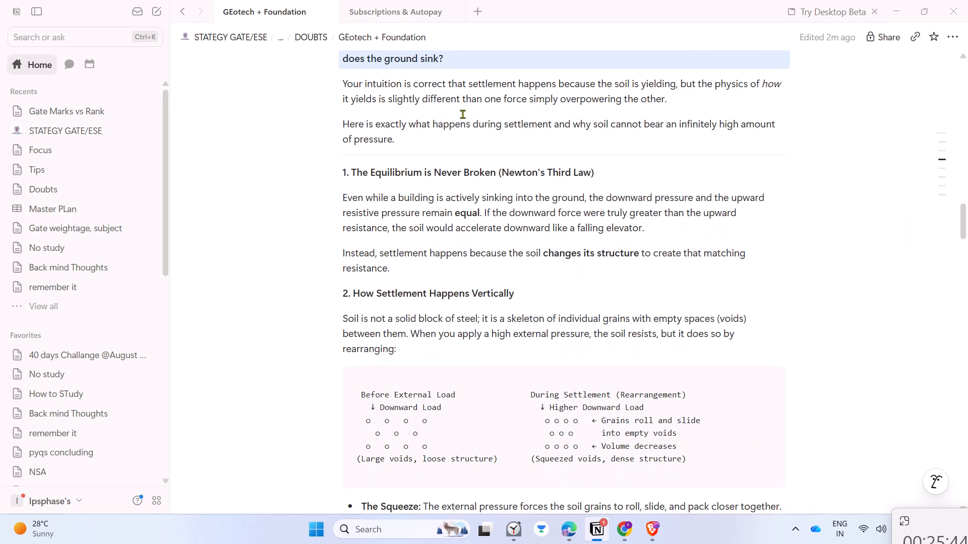
left_click(411, 96)
left_click(483, 82)
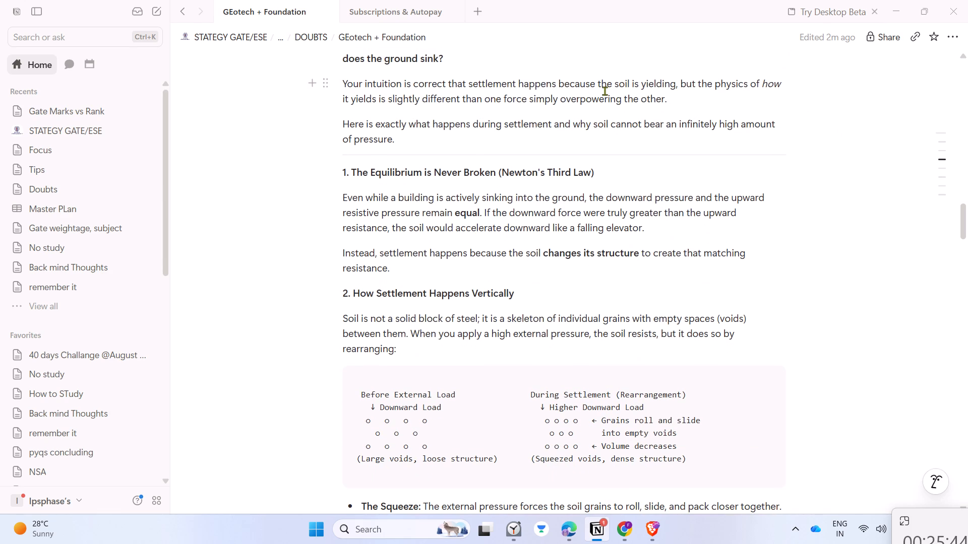
left_click(604, 91)
left_click(633, 86)
left_click(699, 86)
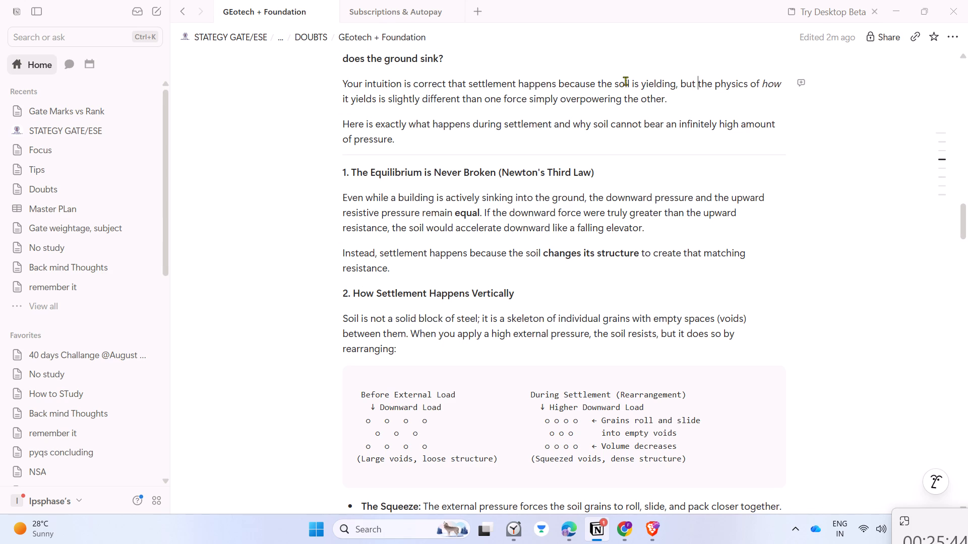
left_click_drag(359, 96, 525, 127)
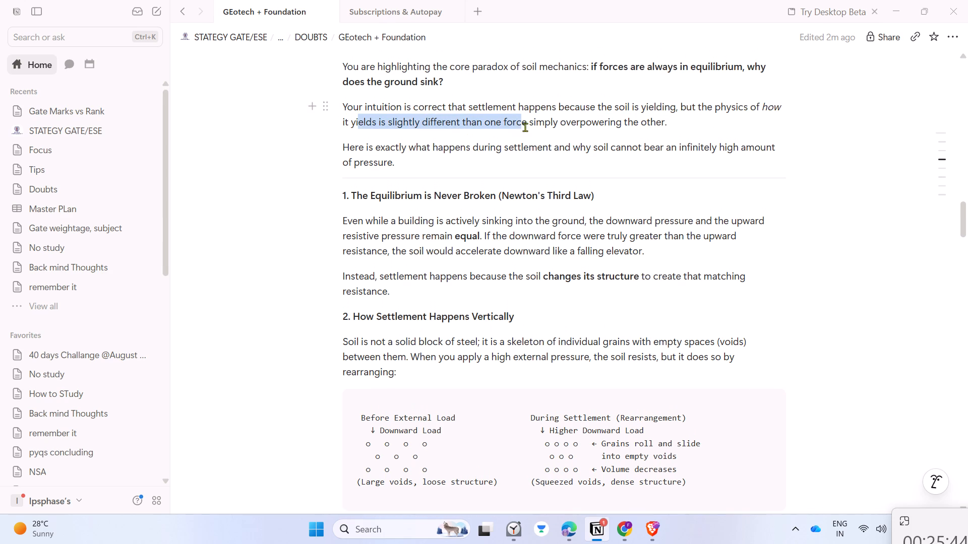
left_click_drag(525, 127, 611, 120)
Read the 'Here is exactly what happens during settlement' sentence introducing why soil cannot bear infinitely high pressure.
left_click(480, 153)
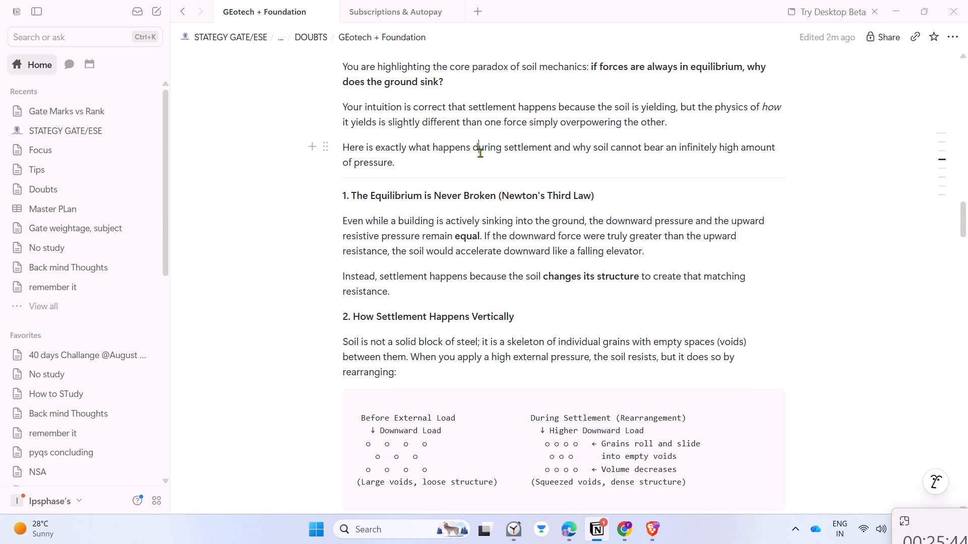
scroll(480, 153, "down", 1)
left_click(438, 118)
scroll(438, 118, "up", 1)
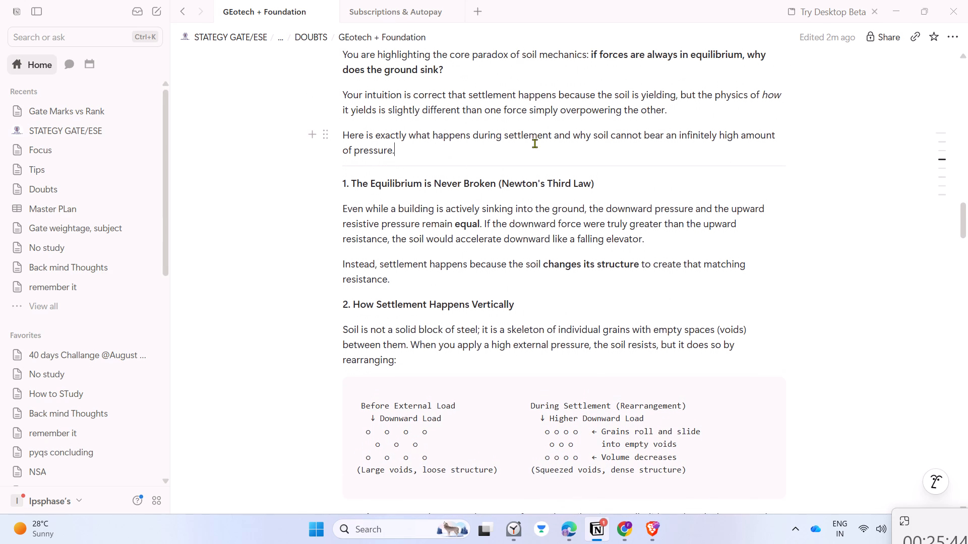
left_click(474, 144)
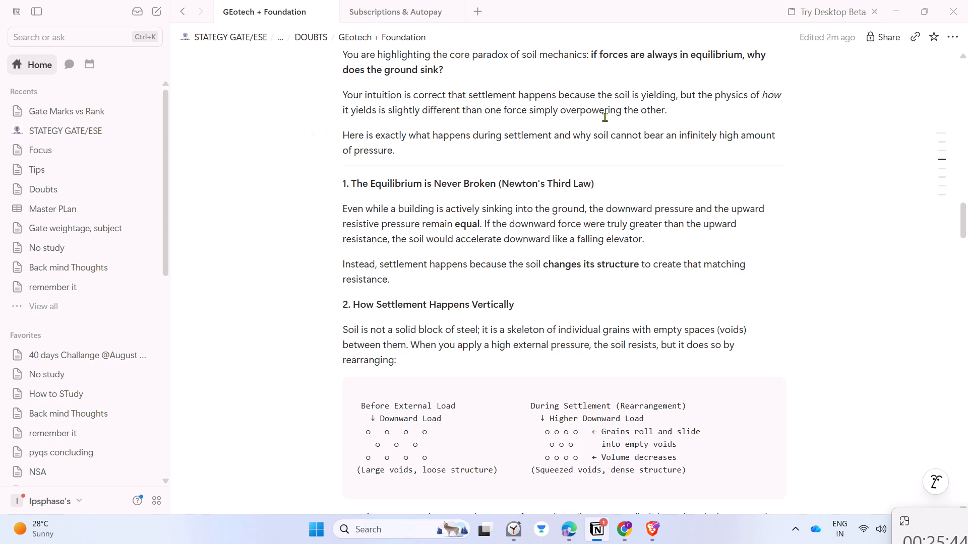
left_click_drag(541, 147, 614, 131)
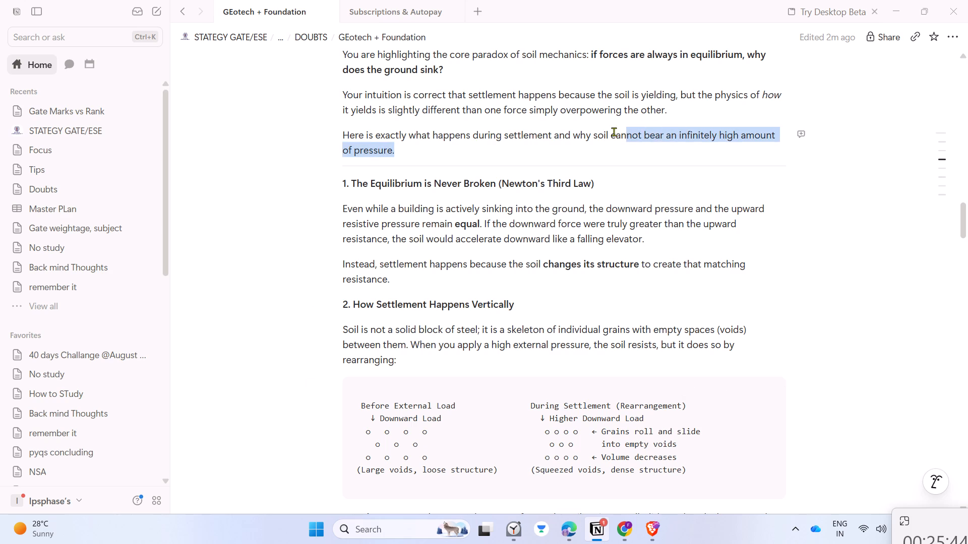
left_click_drag(614, 131, 596, 133)
left_click(415, 159)
scroll(415, 159, "up", 1)
left_click(416, 222)
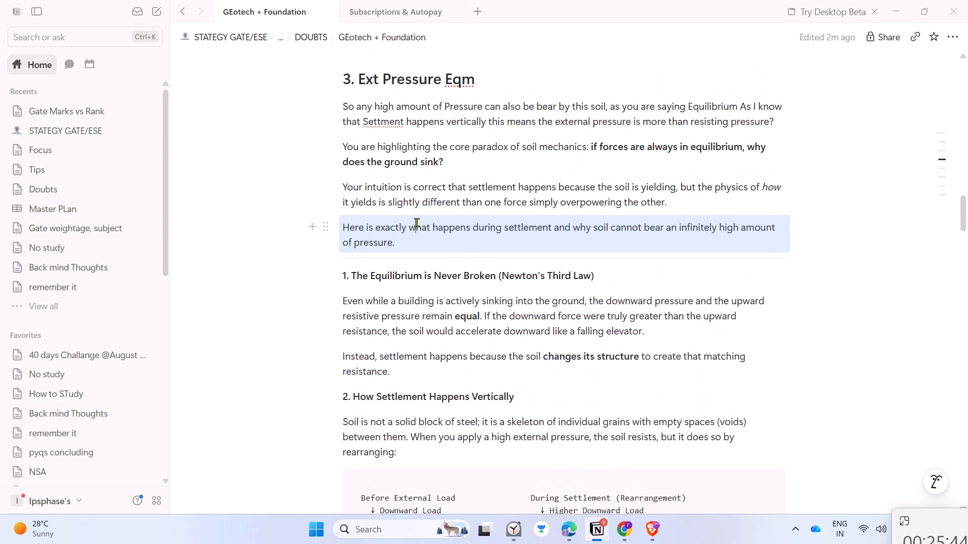
Read the first paragraph under 'The Equilibrium is Never Broken (Newton's Third Law)' on downward force versus upward resistance.
scroll(416, 222, "down", 1)
left_click(389, 206)
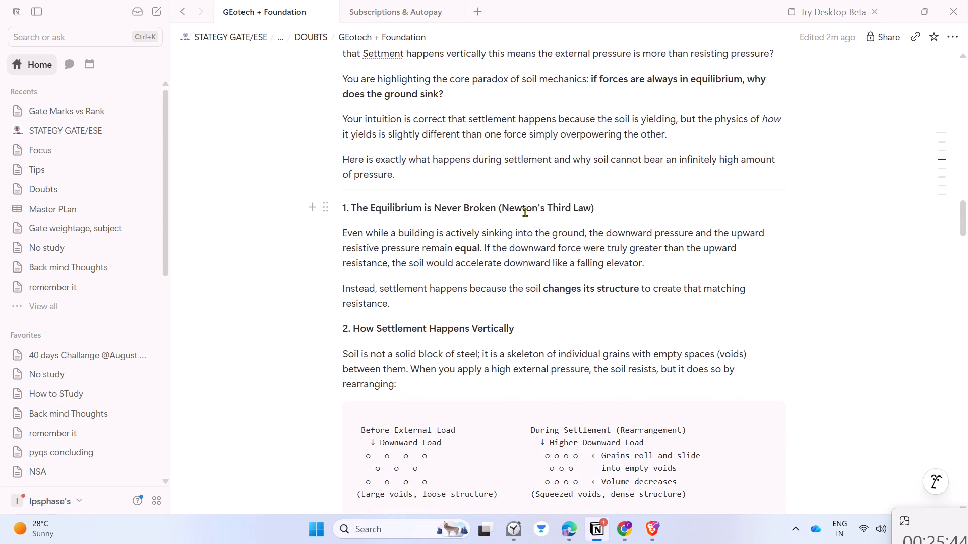
scroll(525, 212, "down", 1)
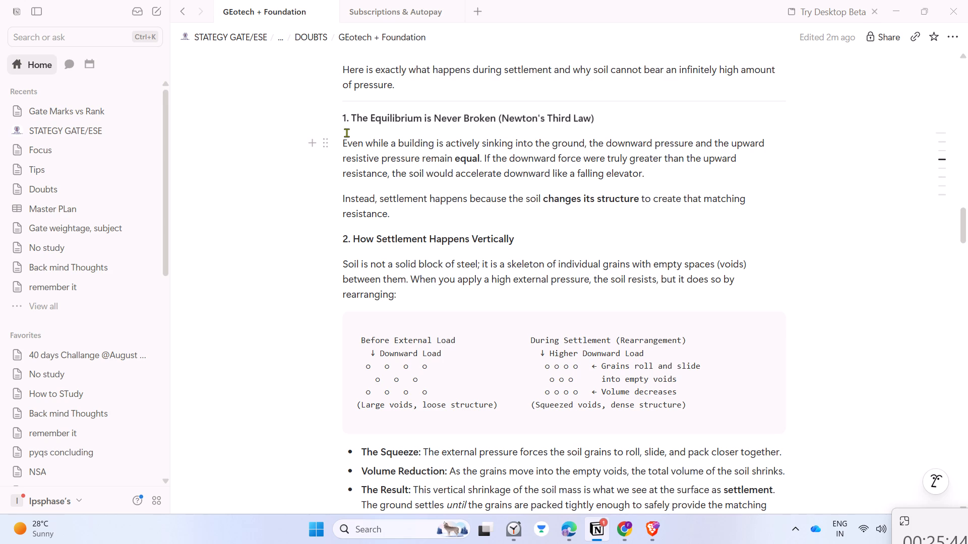
left_click_drag(346, 132, 393, 127)
left_click(499, 129)
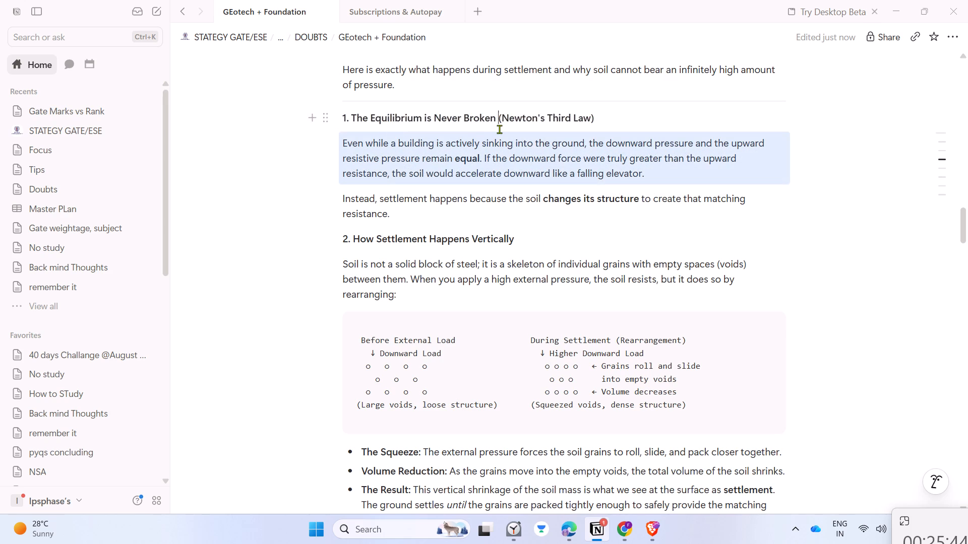
left_click(557, 146)
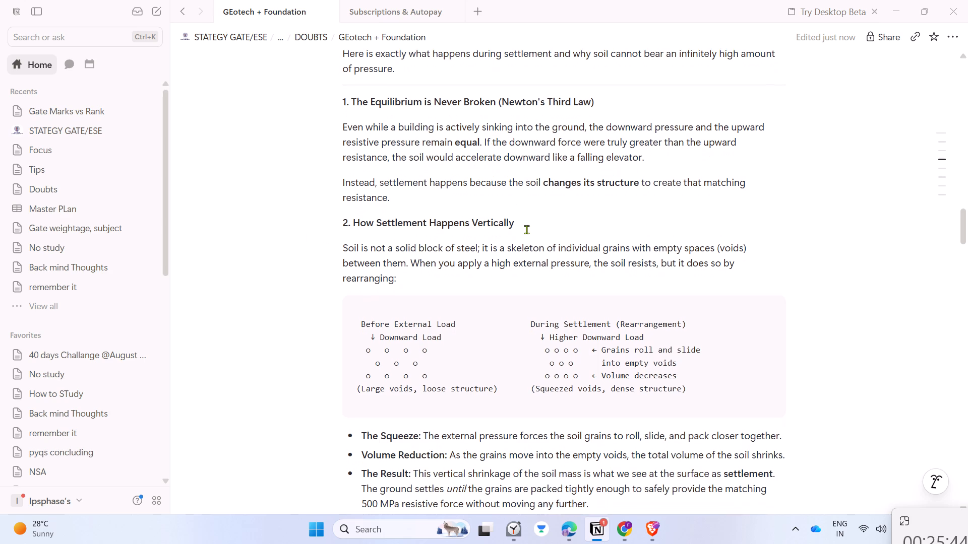
left_click(483, 138)
left_click(582, 147)
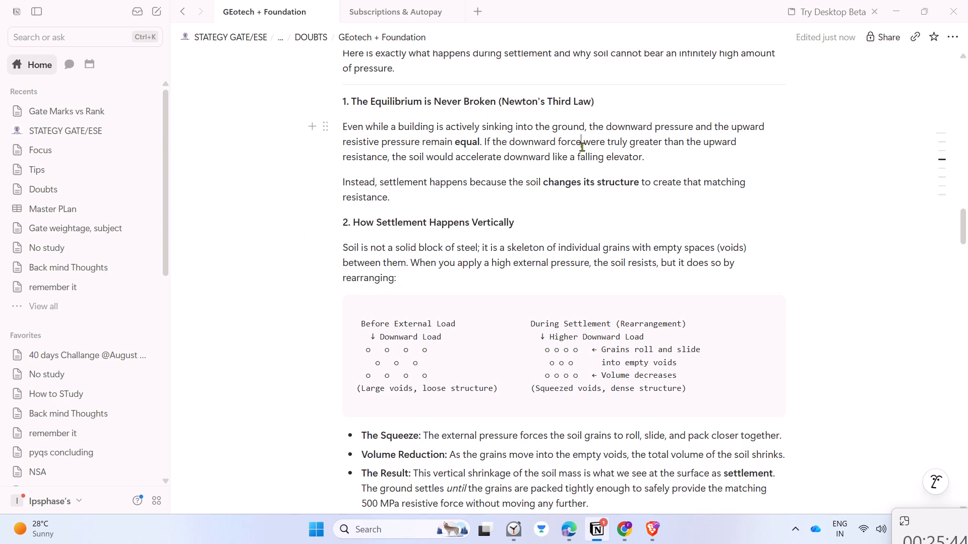
left_click(648, 142)
left_click_drag(542, 145, 645, 138)
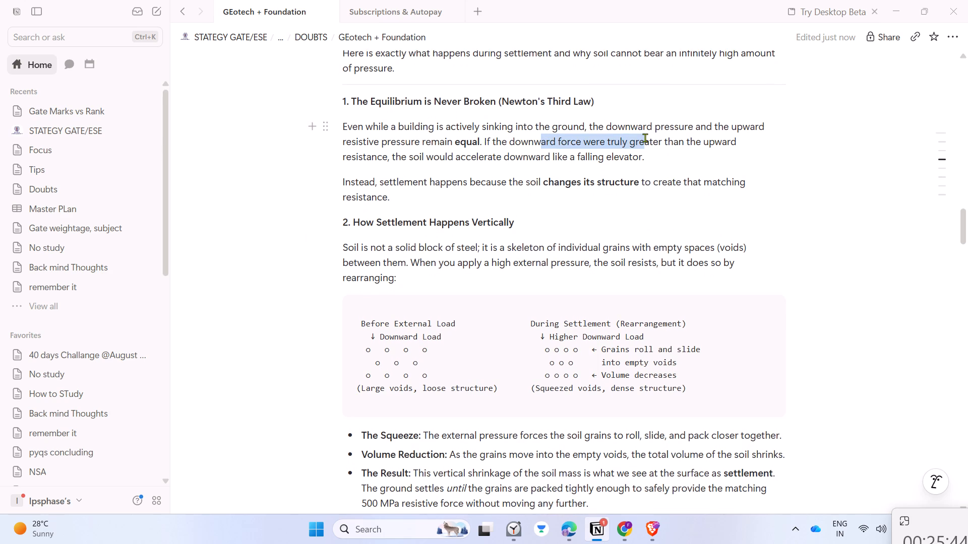
left_click_drag(645, 138, 657, 135)
left_click(694, 136)
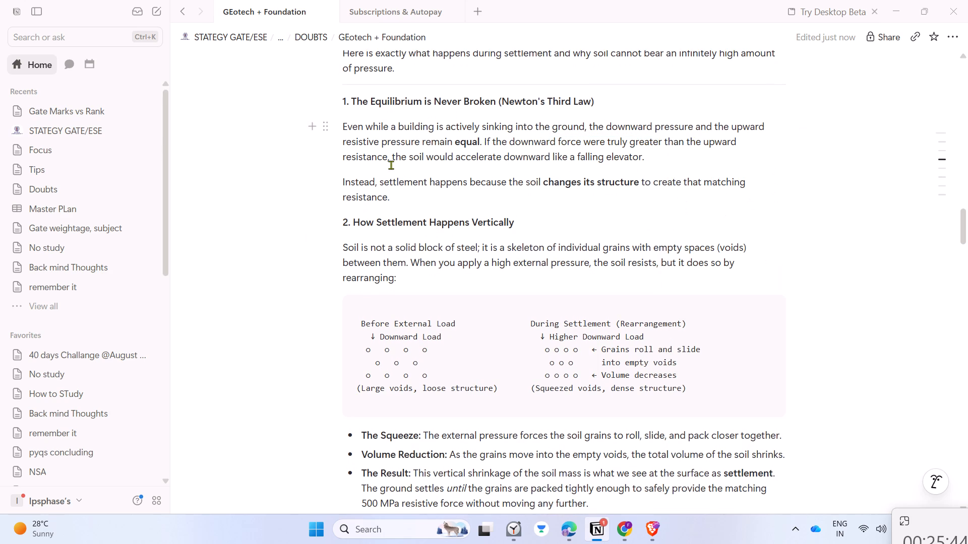
left_click(379, 156)
left_click(410, 156)
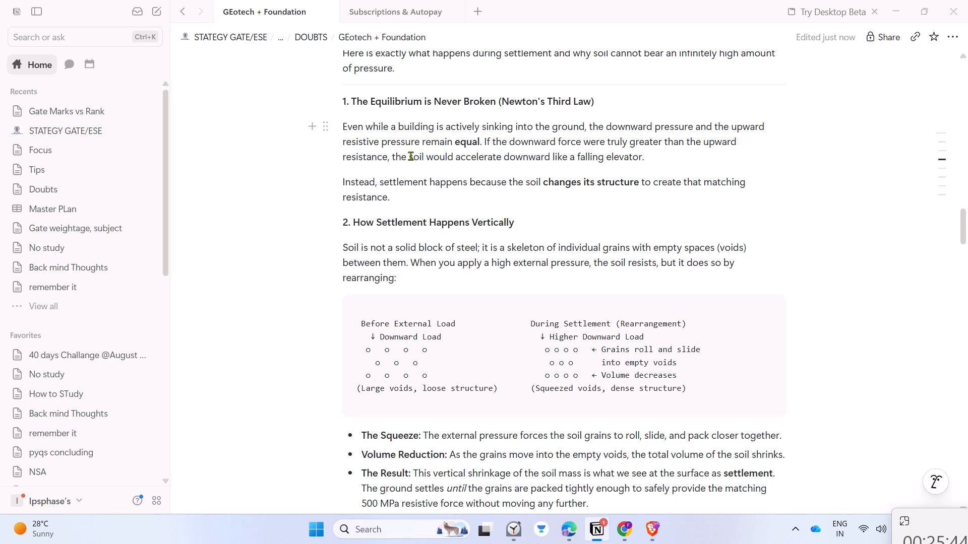
left_click_drag(394, 155, 514, 151)
left_click(540, 151)
Read the 'Instead, settlement happens' sentence on how the soil changes its structure to create matching resistance.
scroll(618, 137, "down", 1)
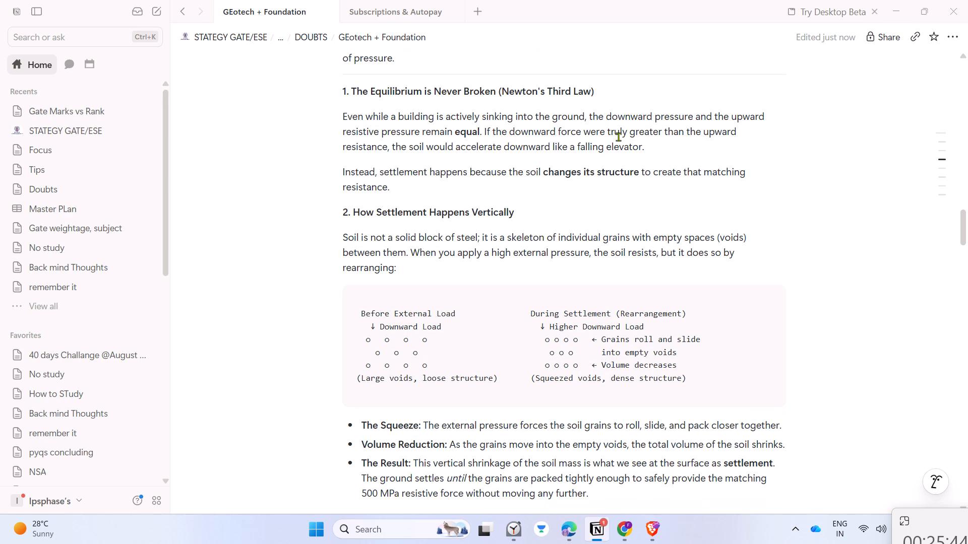
scroll(471, 157, "down", 1)
left_click(482, 144)
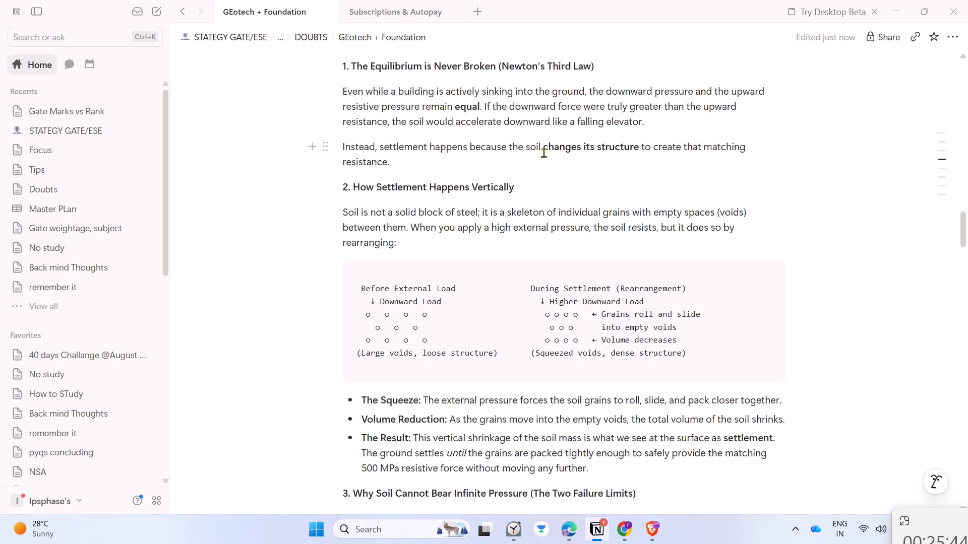
left_click(546, 148)
left_click(643, 143)
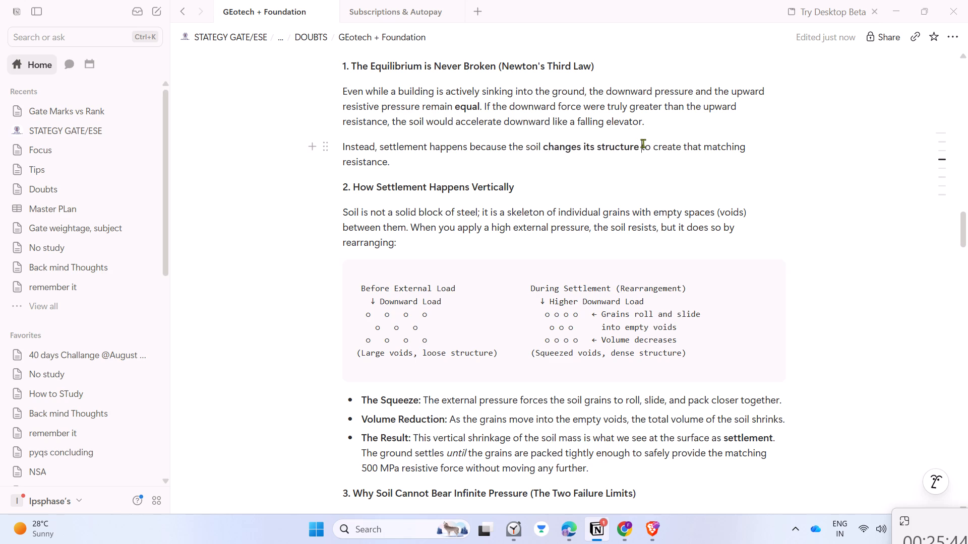
left_click(397, 163)
Read the 'How Settlement Happens Vertically' paragraph and its before-and-during-settlement grain diagram.
scroll(420, 174, "down", 2)
left_click_drag(411, 149, 476, 150)
left_click(504, 148)
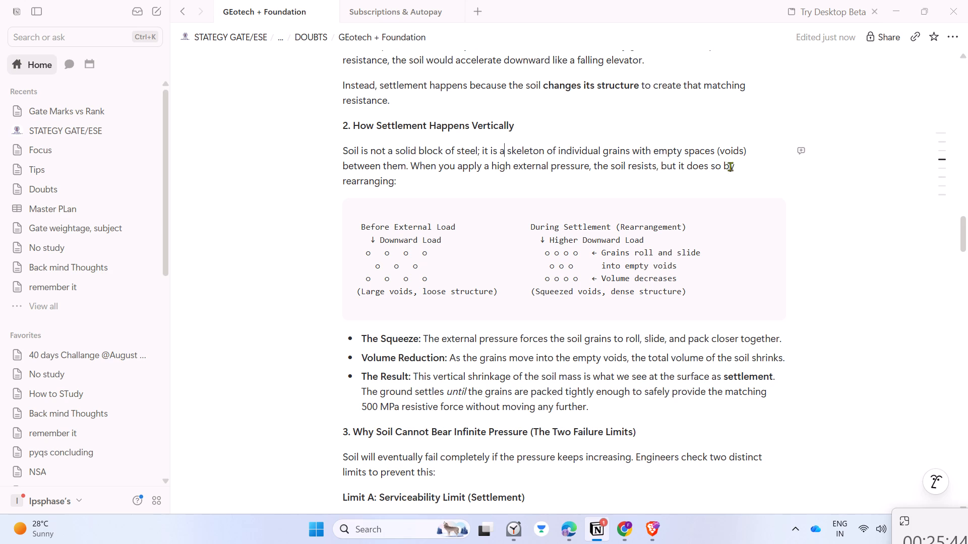
left_click(413, 165)
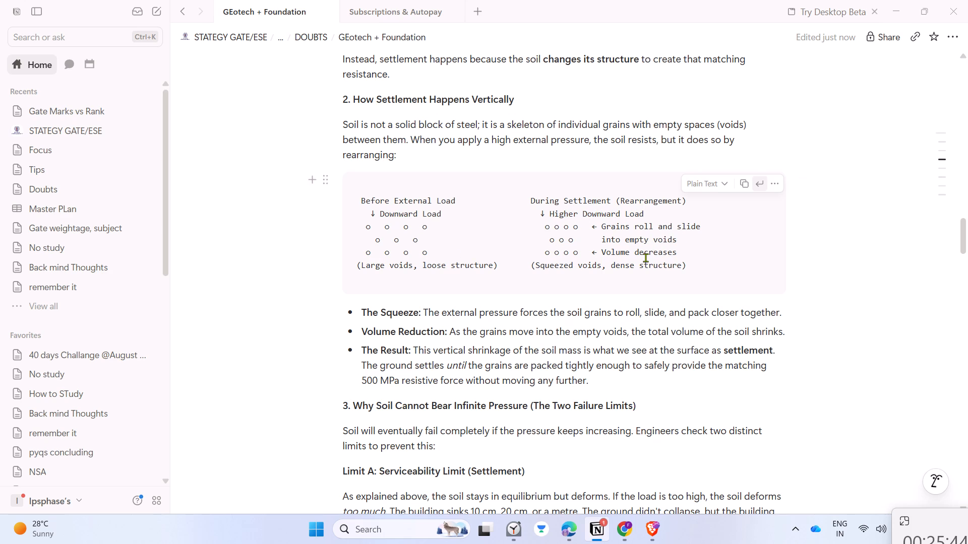
scroll(629, 258, "down", 1)
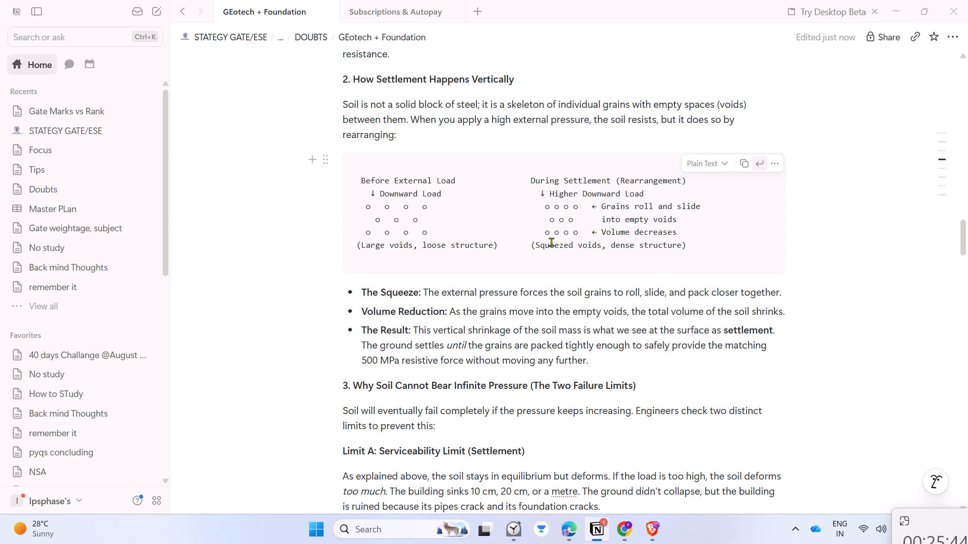
scroll(656, 254, "down", 1)
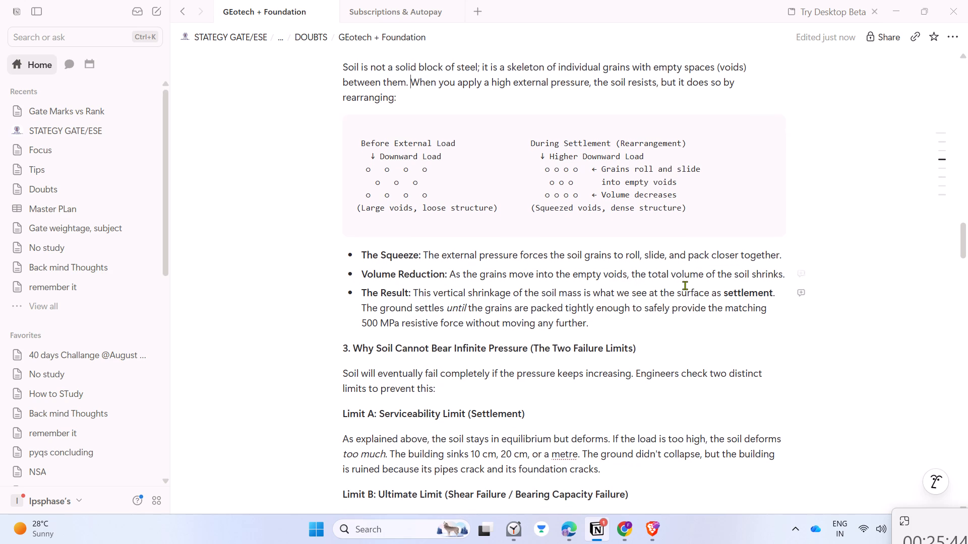
scroll(685, 285, "down", 1)
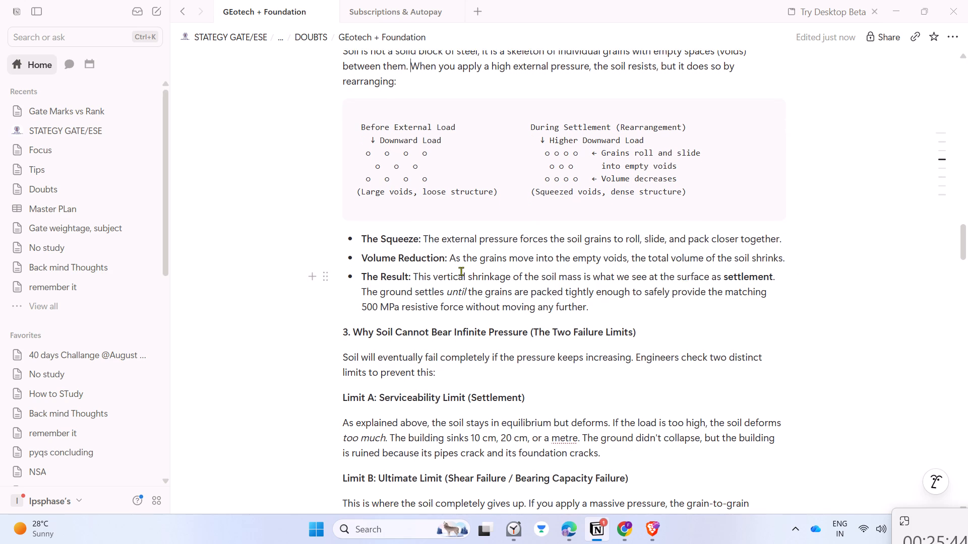
Read the first sentence of 'The Result' bullet on vertical shrinkage, comparing it with the grain diagram and neighbouring bullets.
left_click(496, 274)
left_click(549, 277)
left_click(566, 277)
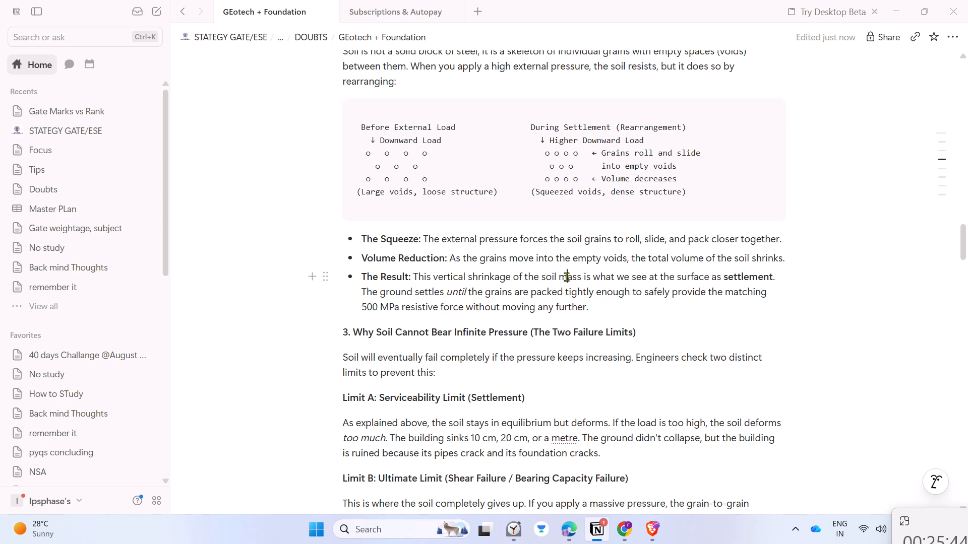
left_click(654, 276)
left_click(690, 277)
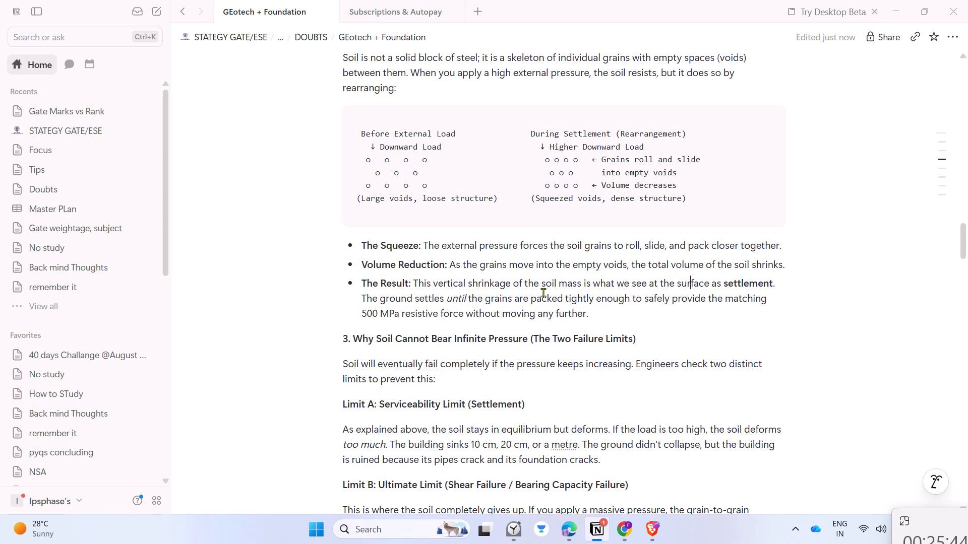
scroll(543, 292, "up", 1)
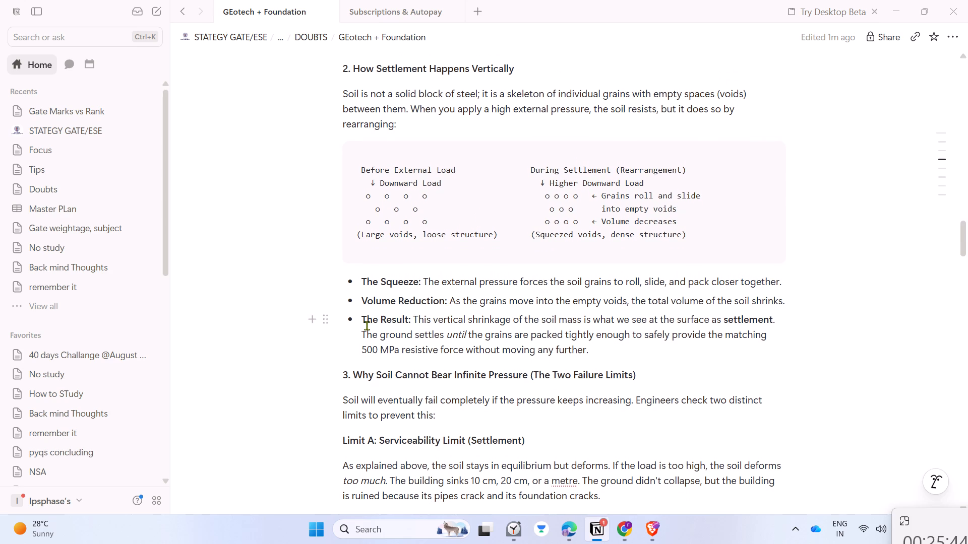
scroll(367, 325, "down", 1)
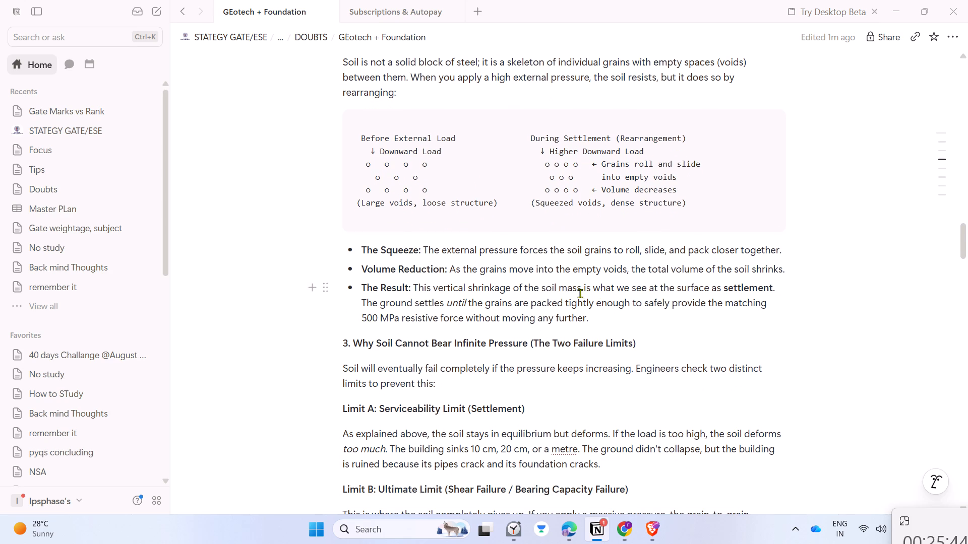
scroll(580, 293, "up", 1)
scroll(580, 293, "down", 1)
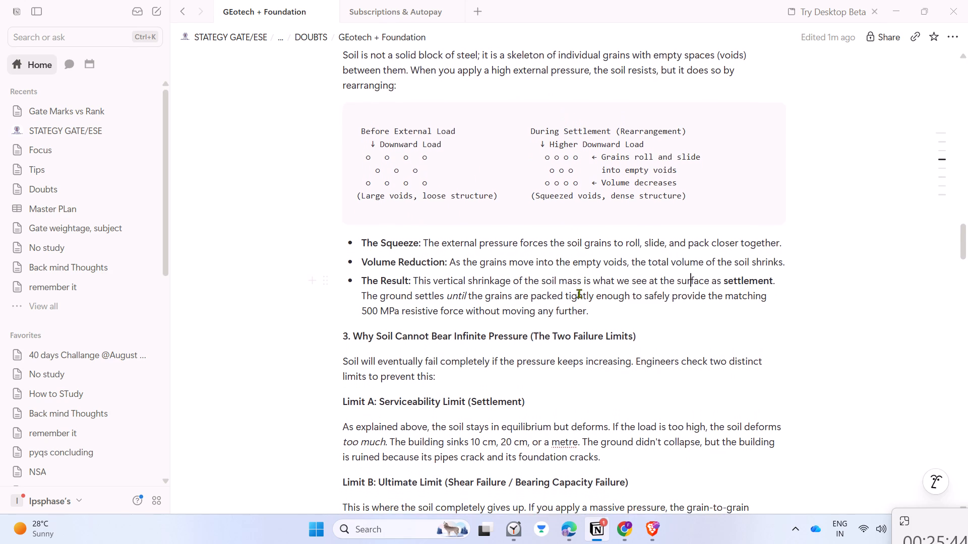
scroll(588, 320, "up", 2)
scroll(588, 320, "down", 1)
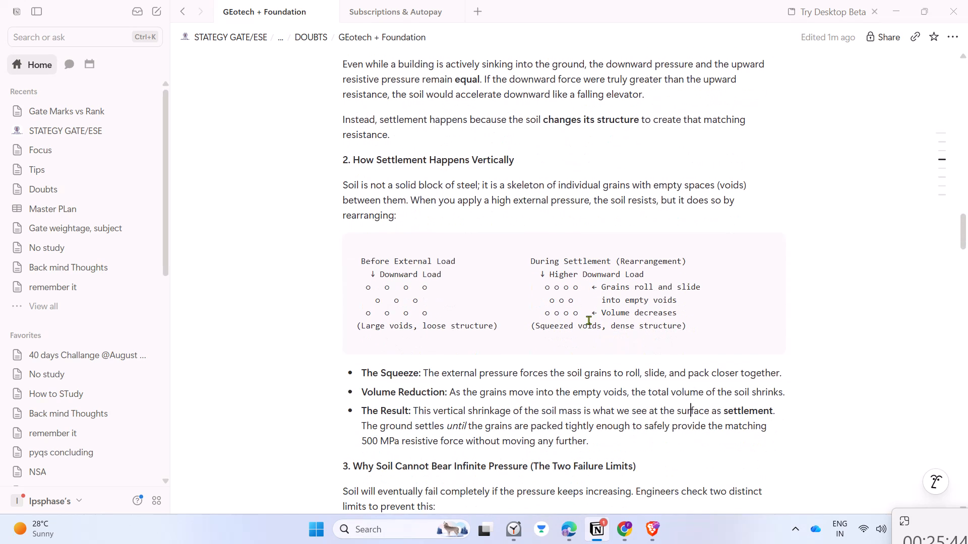
scroll(588, 320, "down", 3)
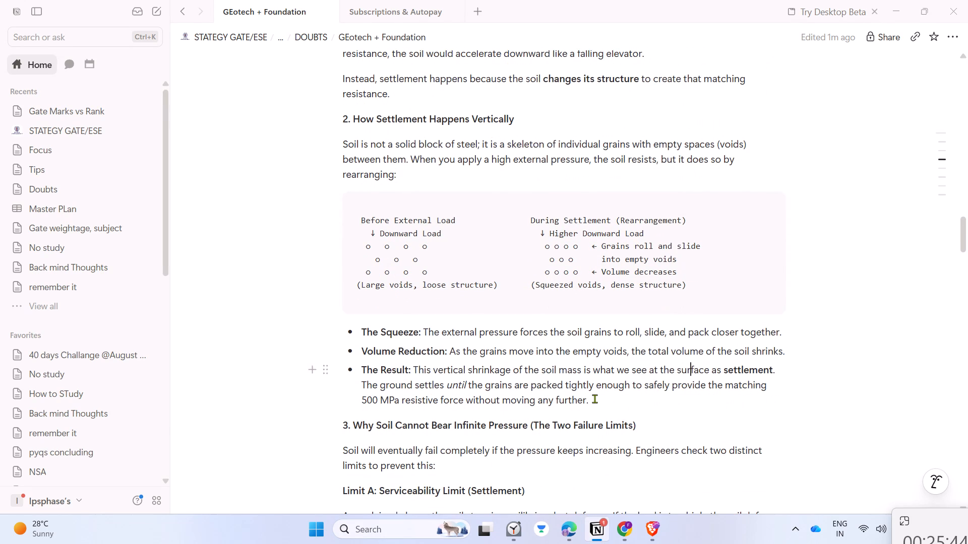
scroll(534, 378, "down", 1)
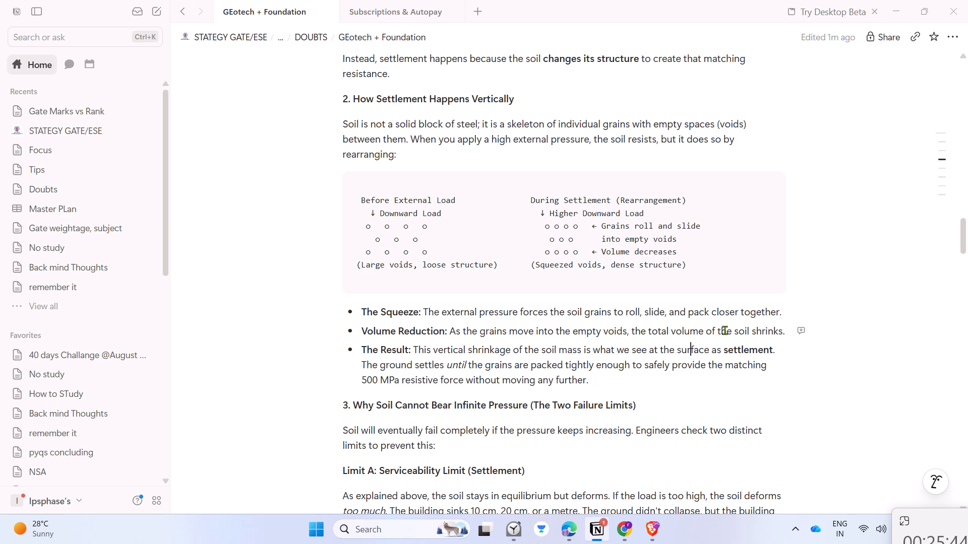
Bold the text from 'vertical shrinkage of the soil mass' through 'at the surface as' in 'The Result' bullet.
left_click_drag(436, 339, 493, 326)
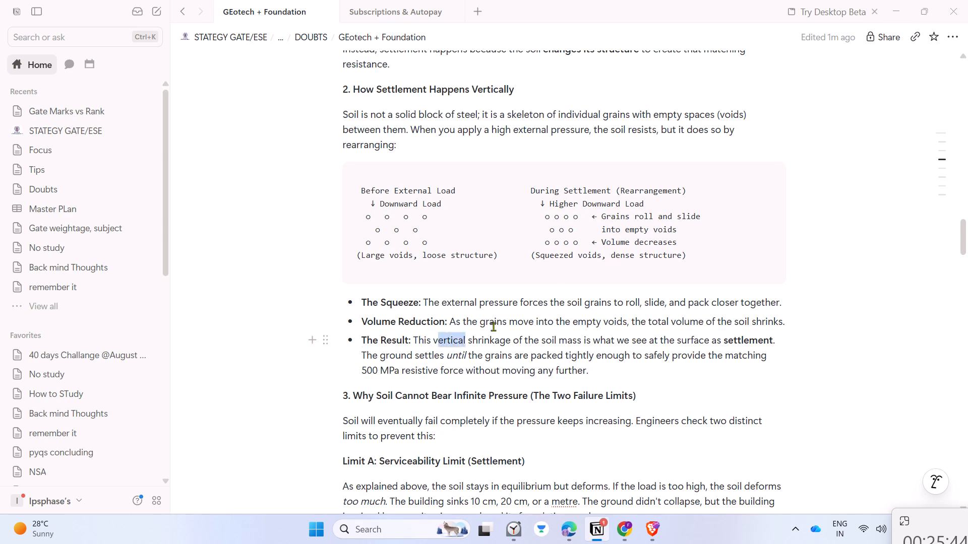
left_click_drag(493, 326, 714, 337)
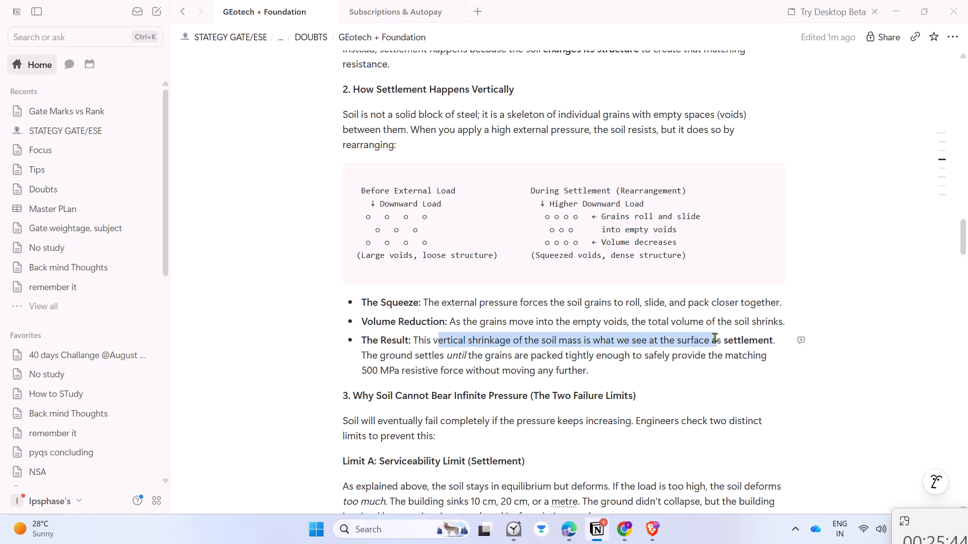
left_click_drag(714, 337, 721, 338)
key("ctrl+b")
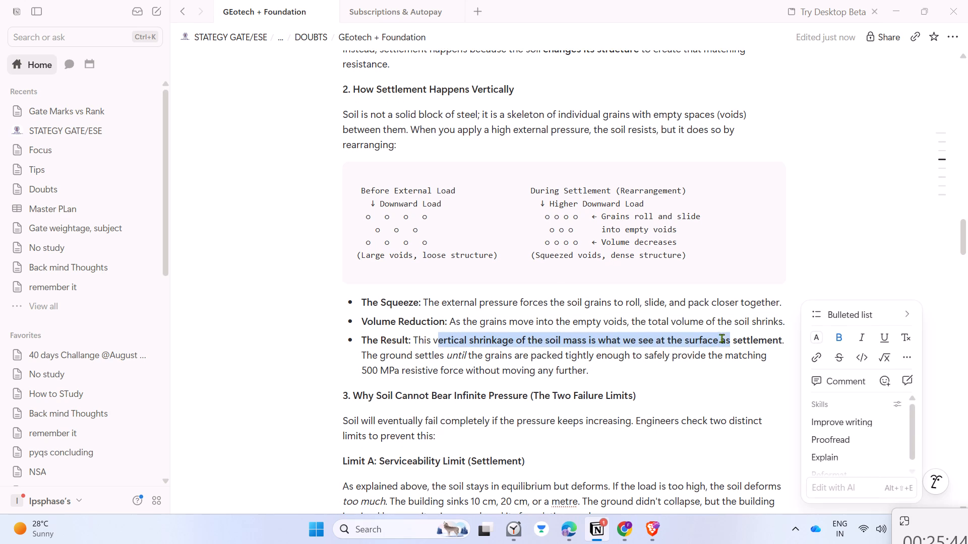
left_click(681, 378)
Read the second sentence of 'The Result' bullet on the ground settling until the grains provide the matching resistive force.
scroll(681, 378, "down", 1)
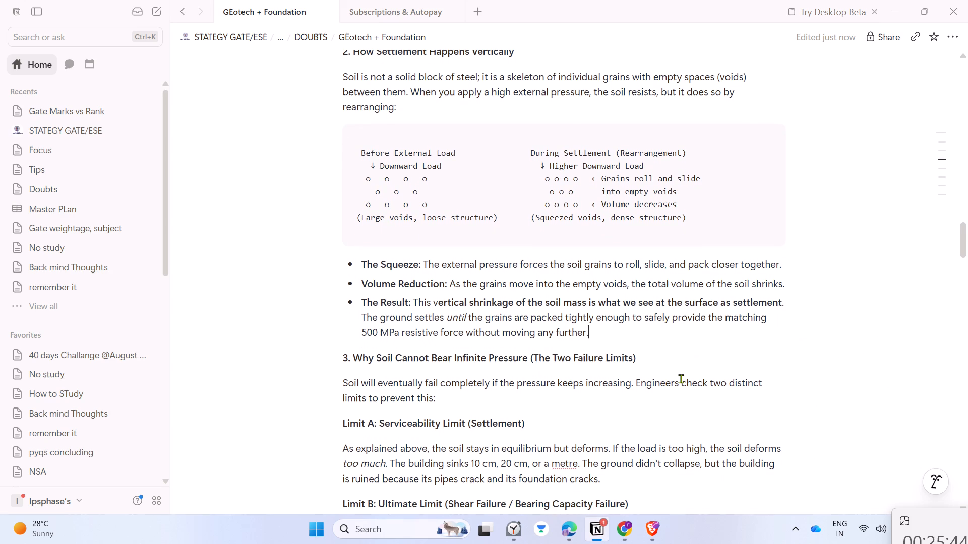
scroll(681, 378, "down", 1)
scroll(559, 308, "down", 1)
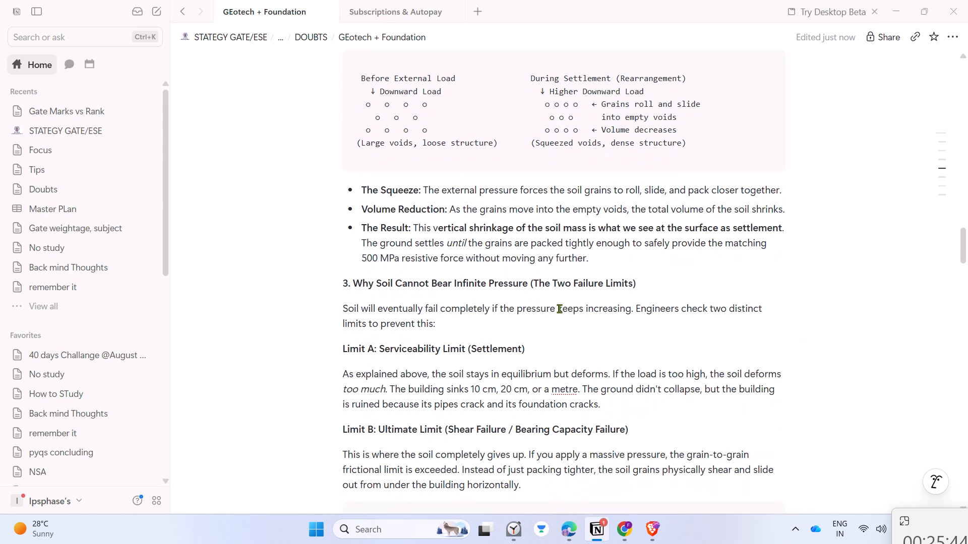
scroll(559, 308, "down", 3)
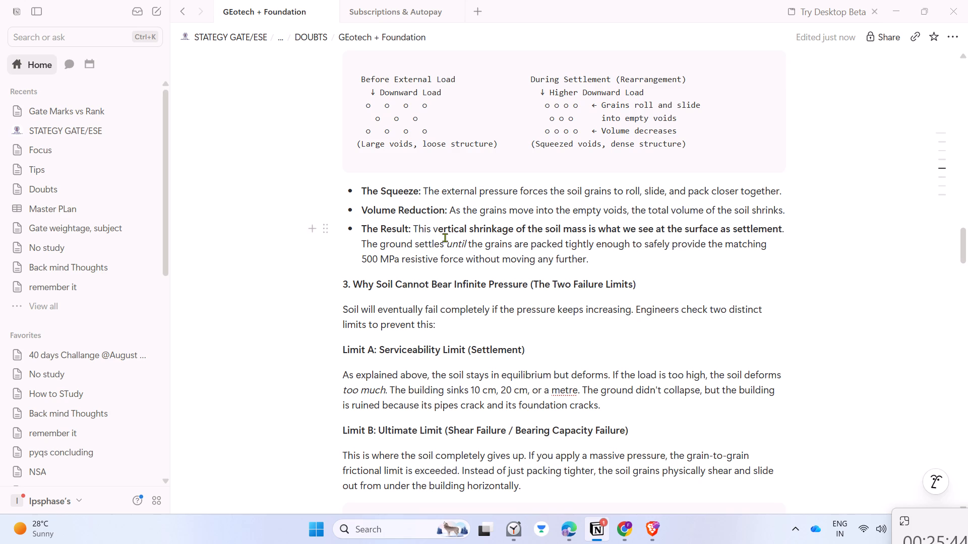
left_click(429, 246)
left_click(451, 245)
left_click_drag(443, 245, 609, 253)
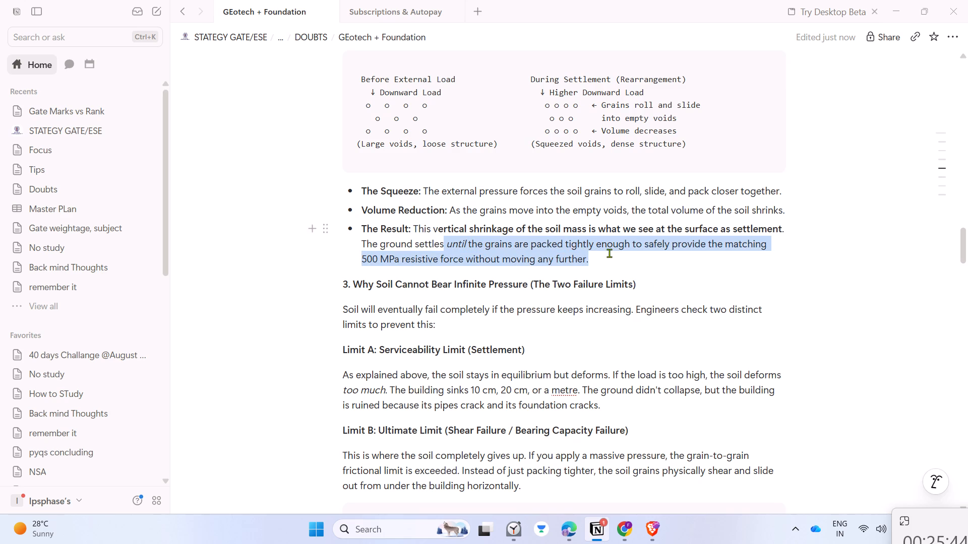
left_click(638, 253)
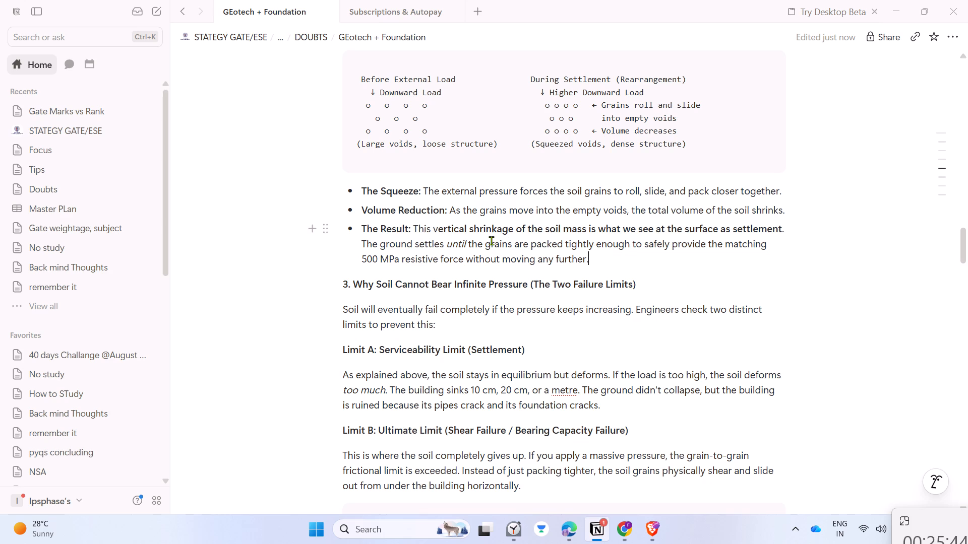
left_click(621, 241)
left_click(657, 241)
left_click(399, 259)
left_click(451, 246)
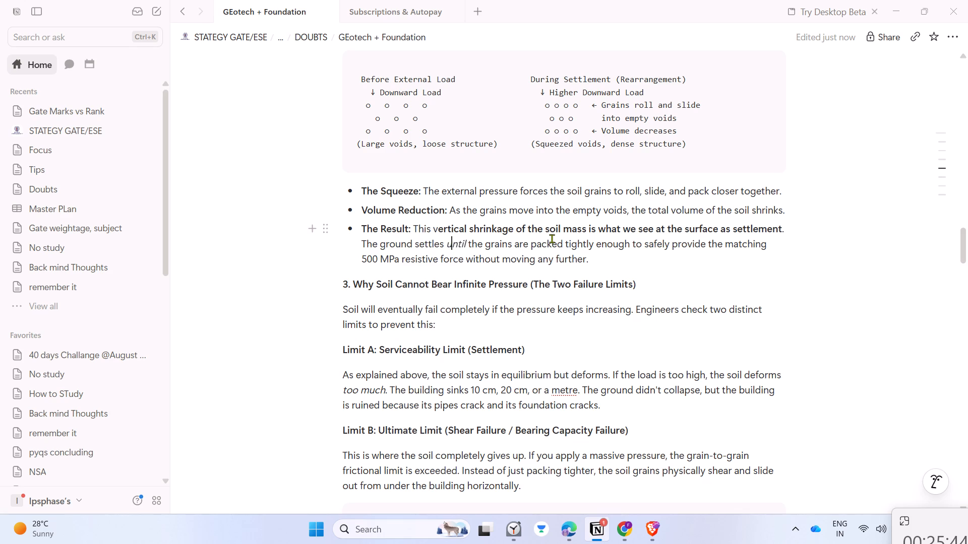
Skim section 3, 'Why Soil Cannot Bear Infinite Pressure', including Limit A, Limit B and the foundation failure diagram.
scroll(552, 238, "down", 1)
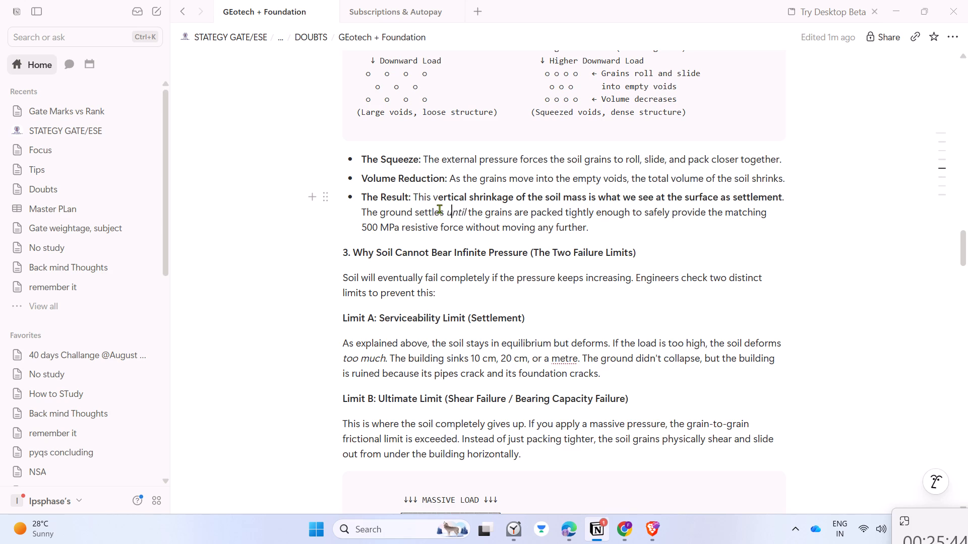
scroll(439, 209, "down", 1)
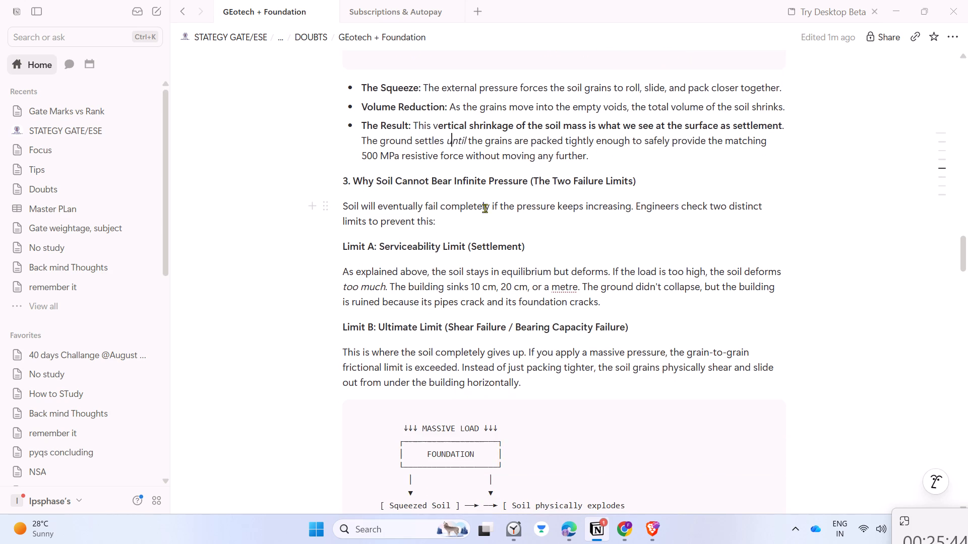
left_click(495, 208)
scroll(495, 208, "down", 1)
scroll(577, 194, "down", 1)
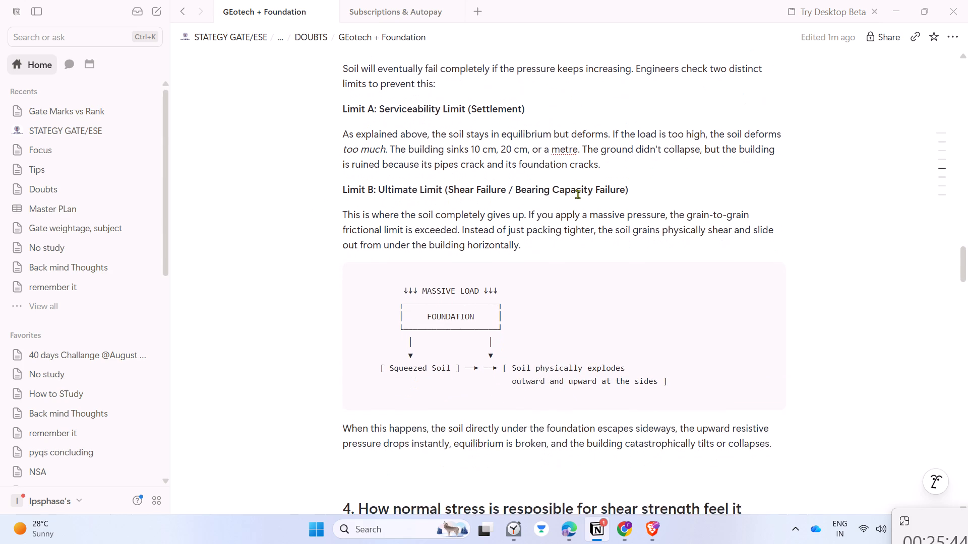
scroll(577, 194, "down", 2)
scroll(577, 194, "up", 1)
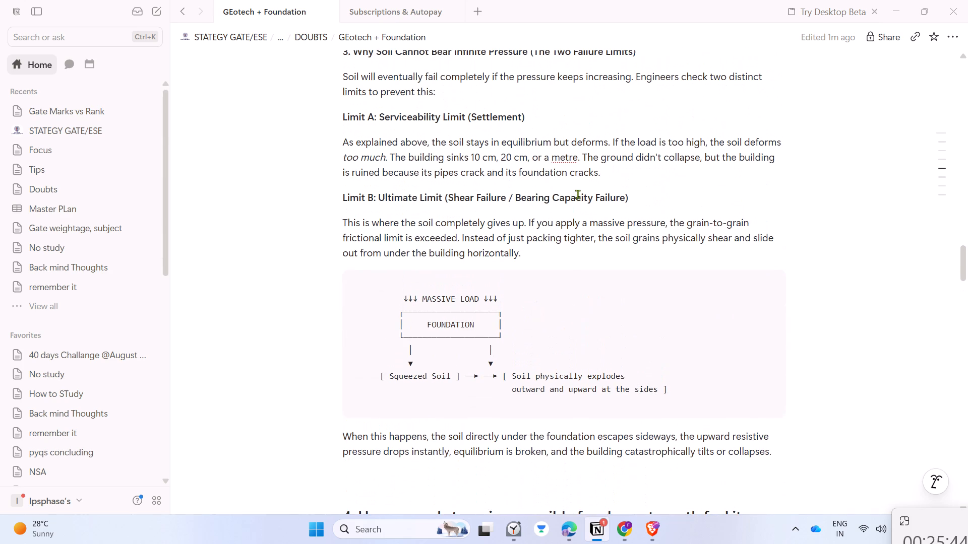
Skim back through the settlement and equilibrium explanations to the question under the '3. Ext Pressure Eqm' heading.
scroll(577, 194, "up", 2)
scroll(493, 149, "up", 1)
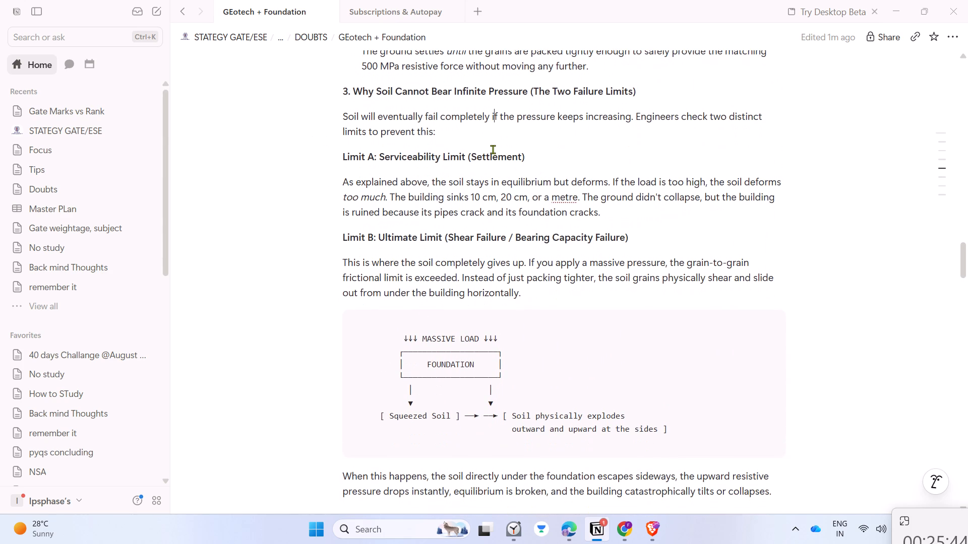
scroll(493, 149, "up", 2)
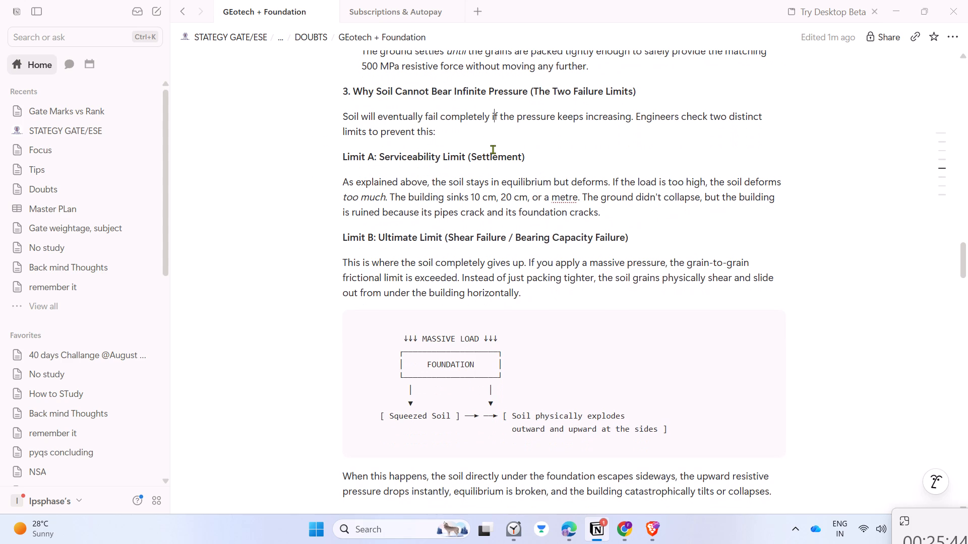
scroll(493, 149, "up", 2)
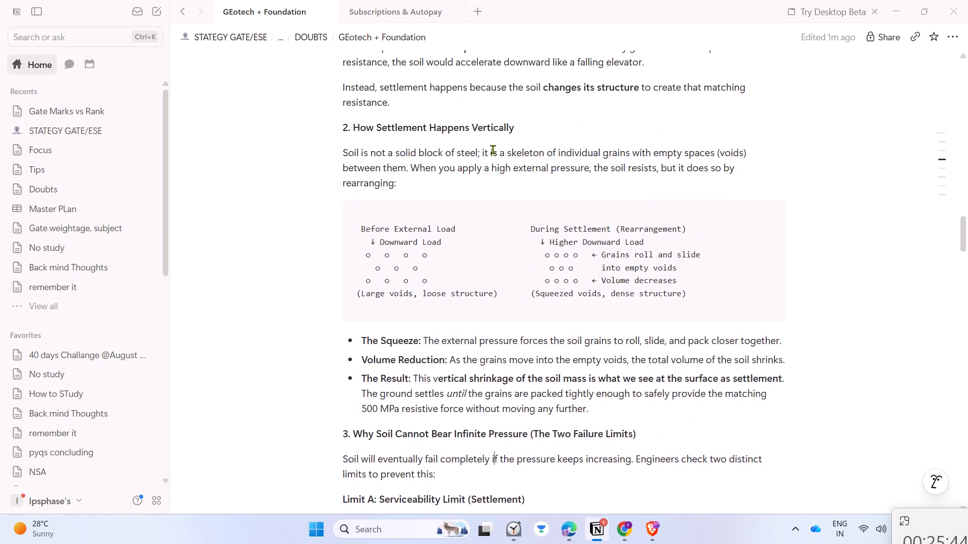
scroll(493, 149, "up", 2)
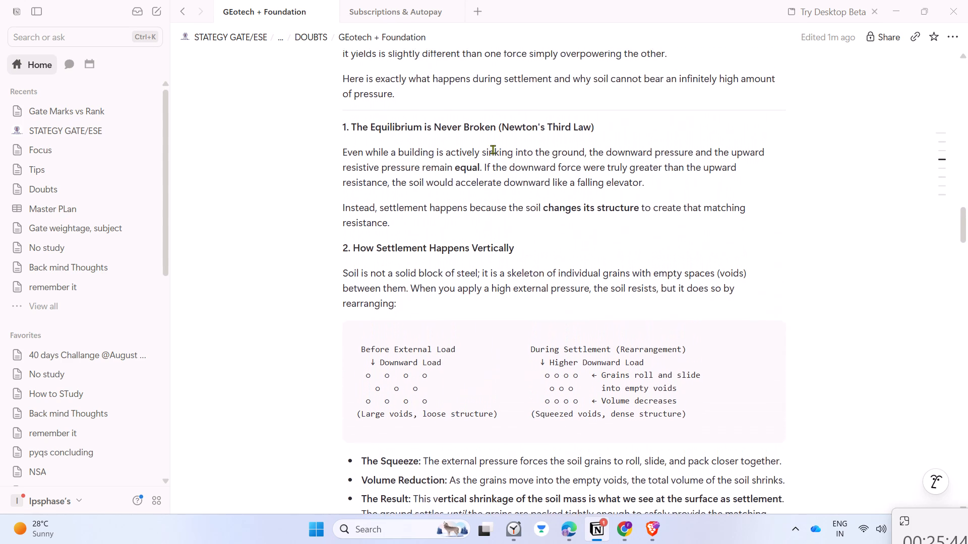
scroll(529, 199, "up", 1)
scroll(529, 199, "down", 1)
scroll(529, 199, "up", 1)
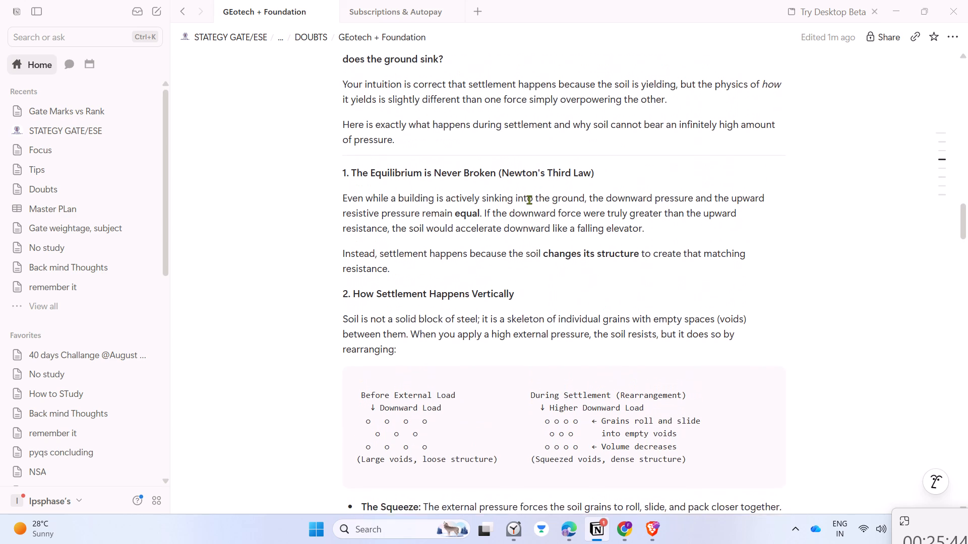
scroll(529, 199, "up", 1)
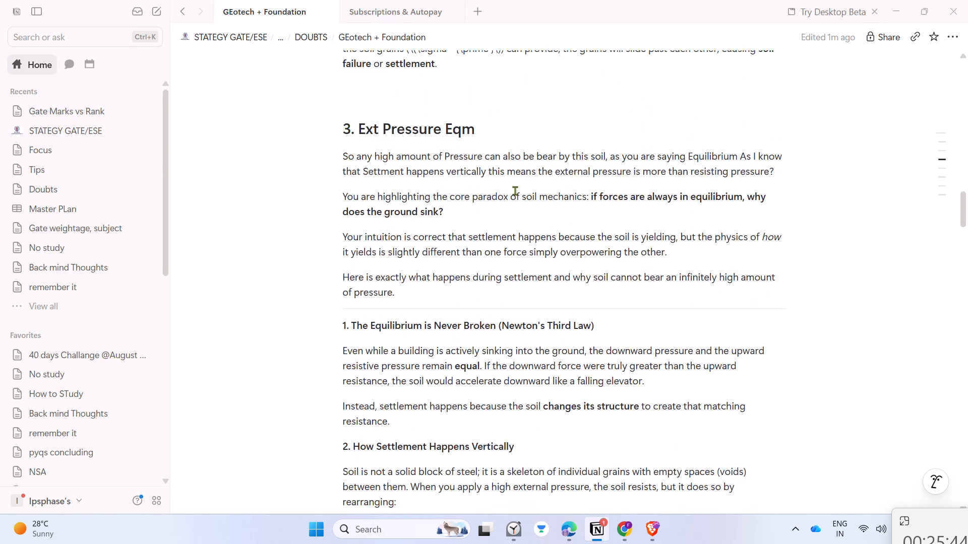
Revisit the Effective Stress and Pore Water Pressure notes and 'The Equation of Equilibrium' above the '3. Ext Pressure Eqm' heading.
scroll(458, 152, "up", 1)
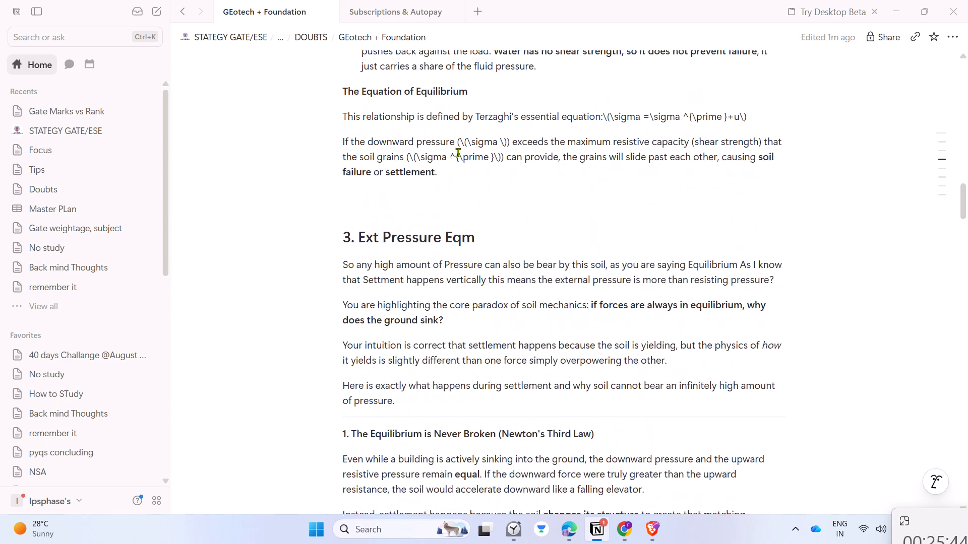
scroll(458, 152, "up", 2)
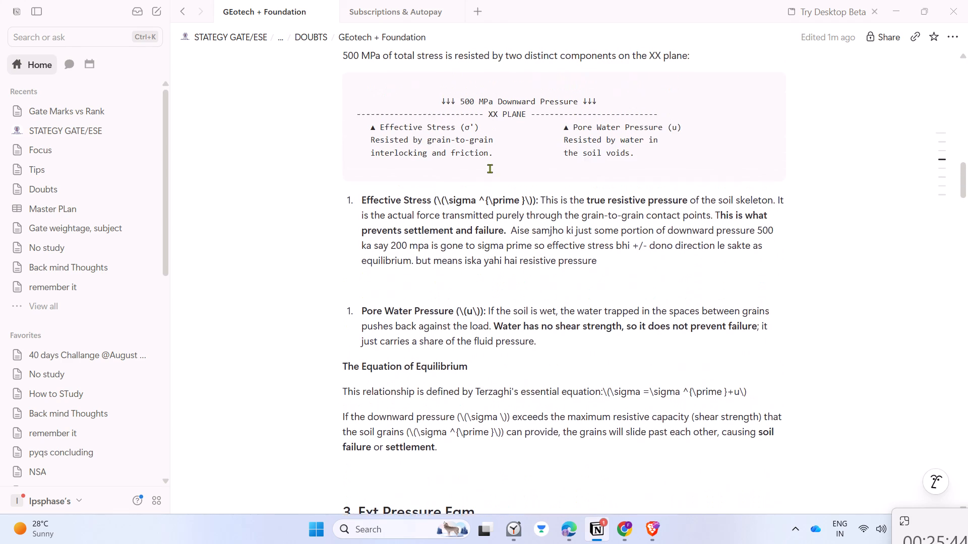
scroll(490, 168, "up", 1)
scroll(490, 168, "down", 1)
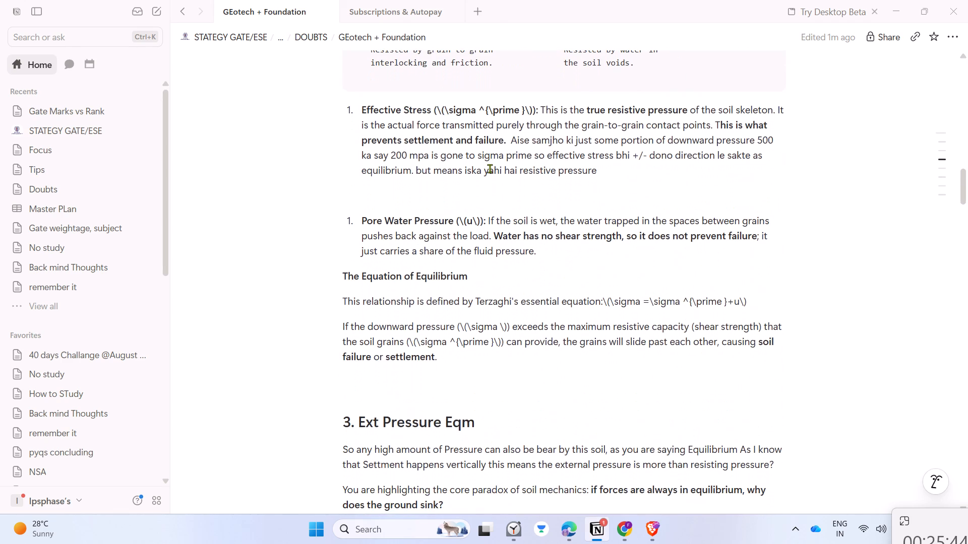
scroll(490, 168, "down", 2)
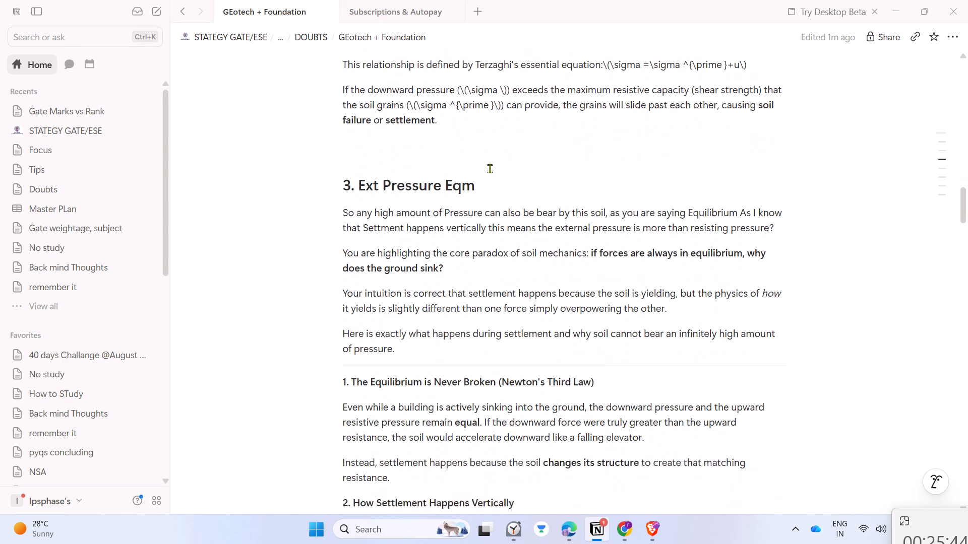
Skim the '3. Ext Pressure Eqm' explanation, covering equilibrium, the vertical settlement diagram with its bullets, and the two failure limits.
scroll(490, 168, "down", 2)
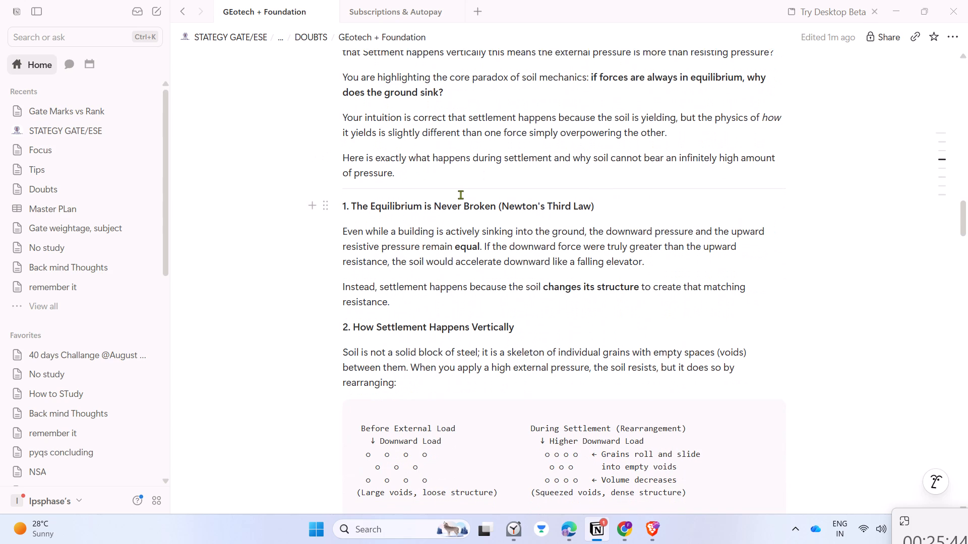
scroll(460, 194, "down", 3)
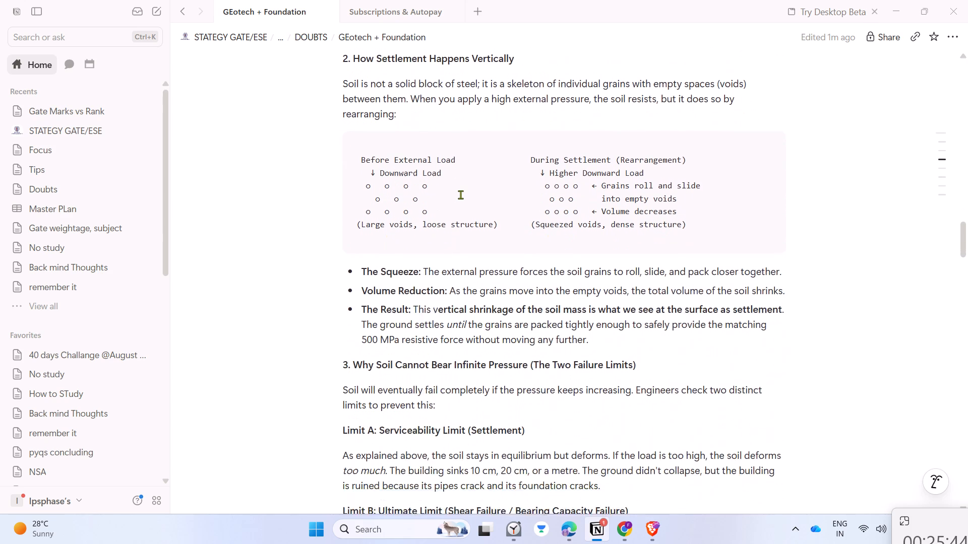
scroll(460, 194, "down", 1)
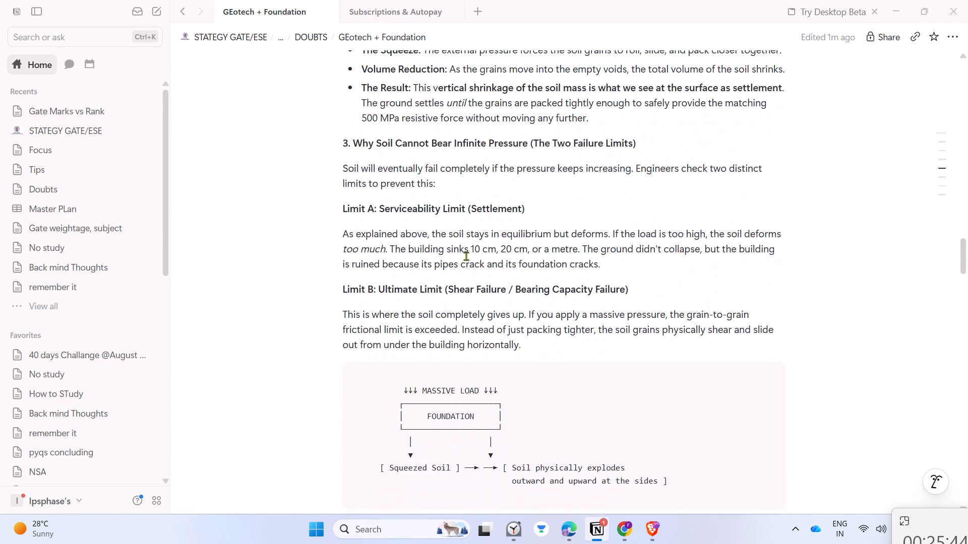
scroll(466, 256, "down", 1)
scroll(466, 256, "up", 2)
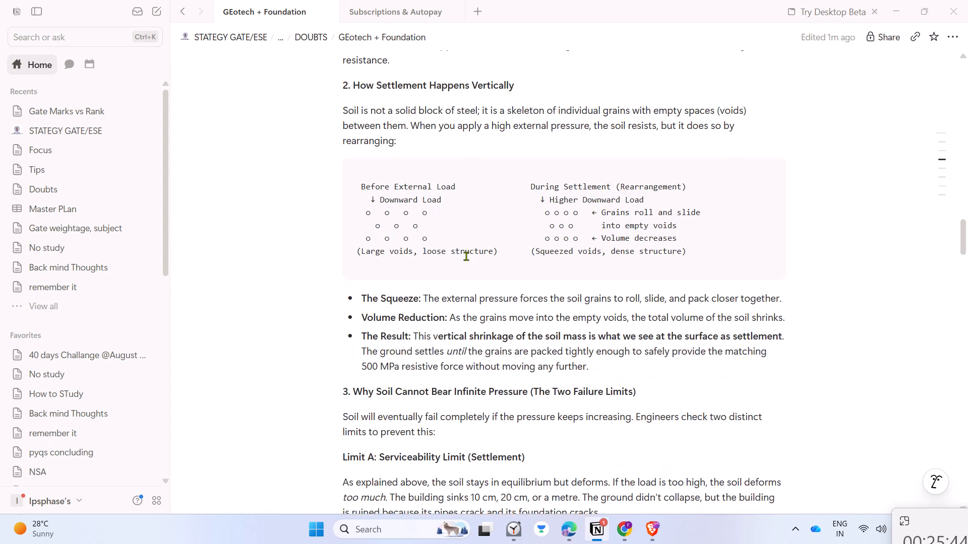
scroll(466, 256, "up", 2)
Review 'Why Soil Cannot Bear Infinite Pressure', focusing on its opening statement about soil failing as pressure keeps increasing.
scroll(493, 225, "down", 1)
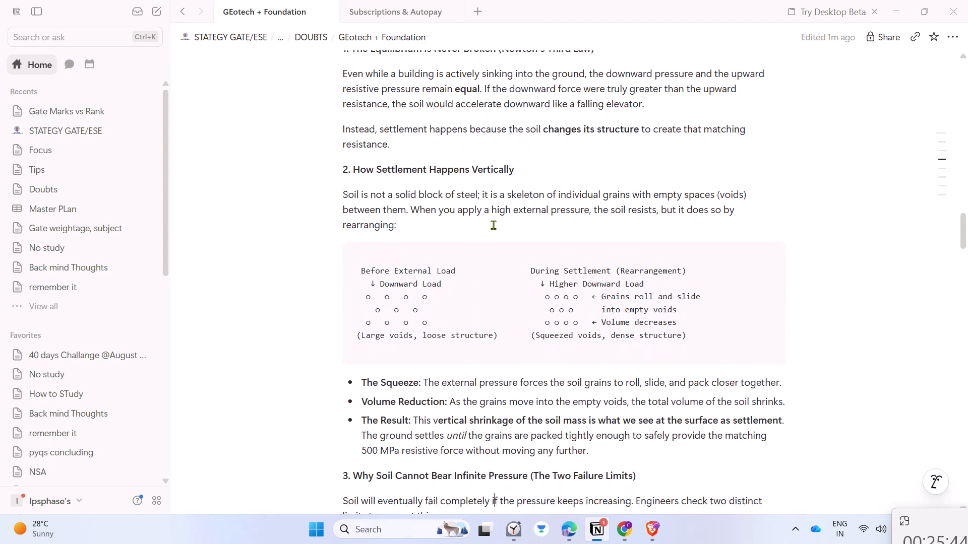
scroll(493, 225, "down", 1)
scroll(515, 315, "down", 1)
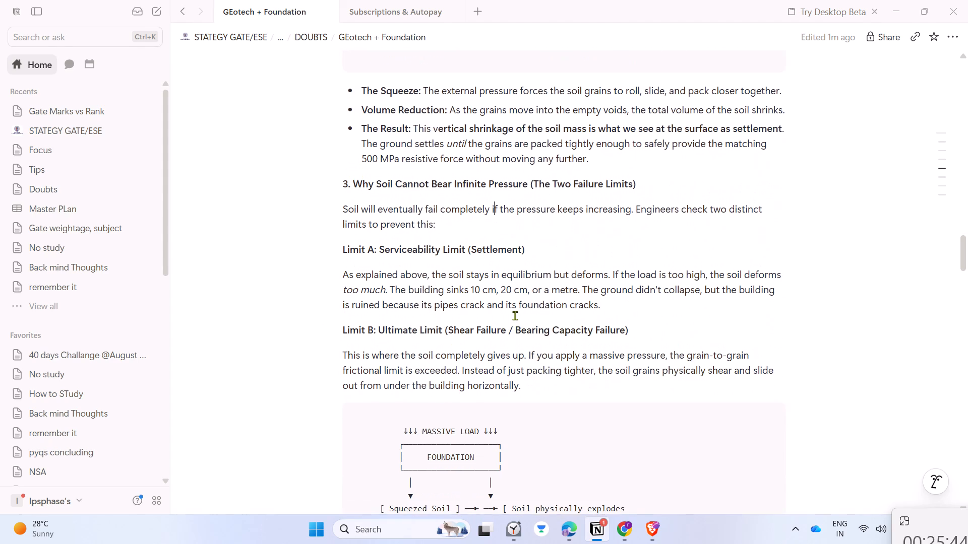
scroll(464, 256, "down", 1)
scroll(464, 256, "up", 1)
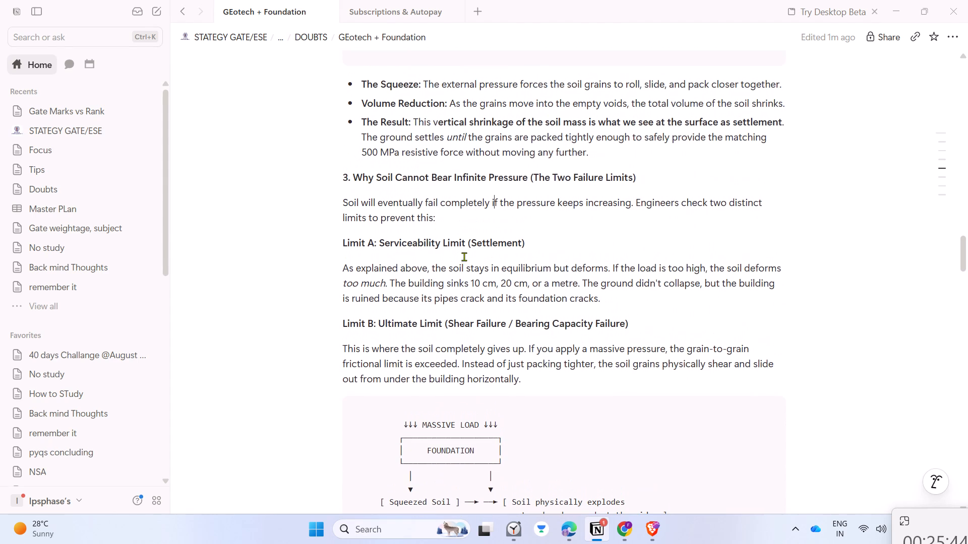
scroll(458, 242, "down", 1)
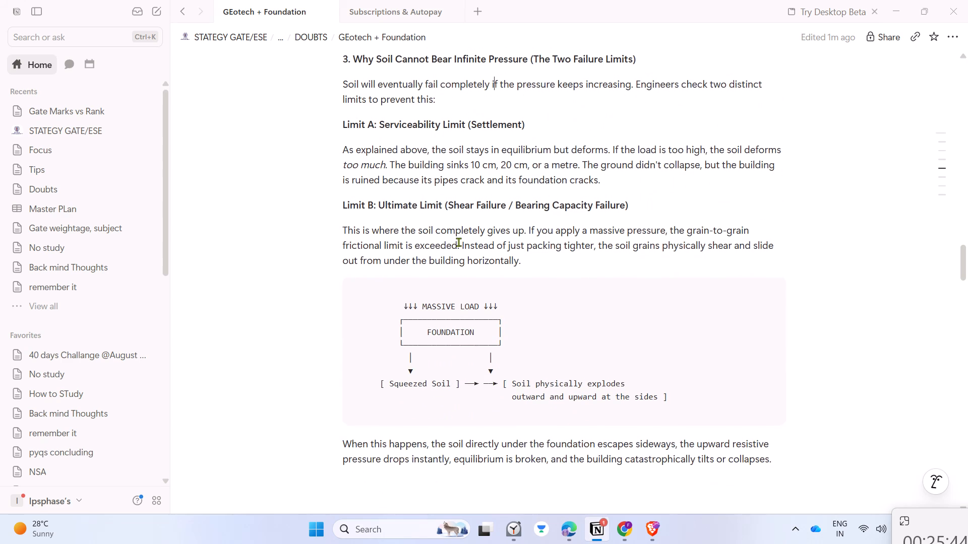
scroll(422, 198, "down", 1)
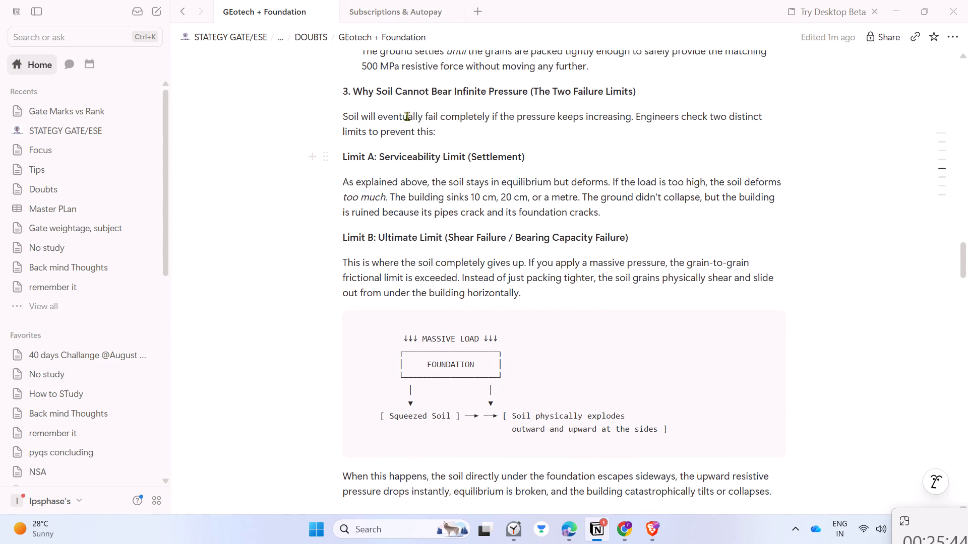
scroll(448, 166, "down", 1)
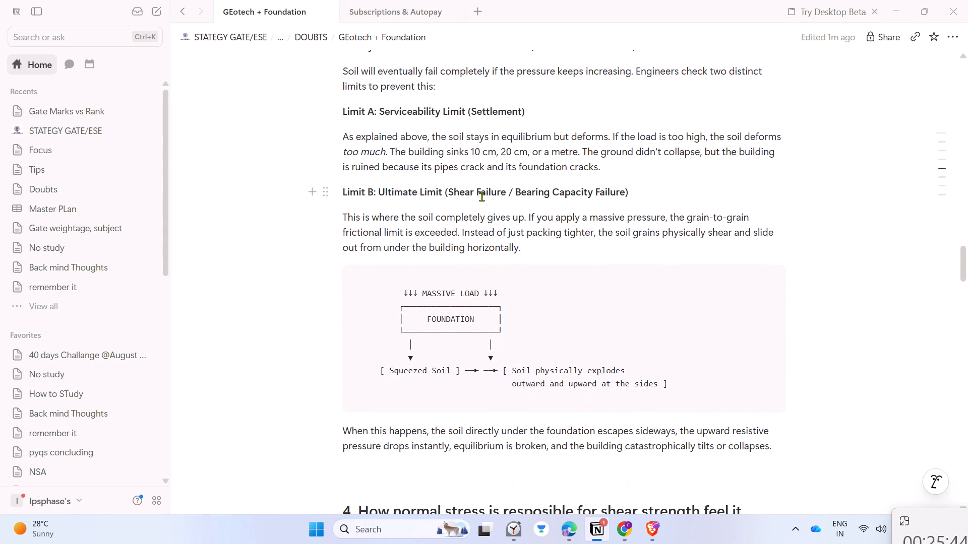
scroll(481, 196, "up", 1)
scroll(419, 180, "down", 1)
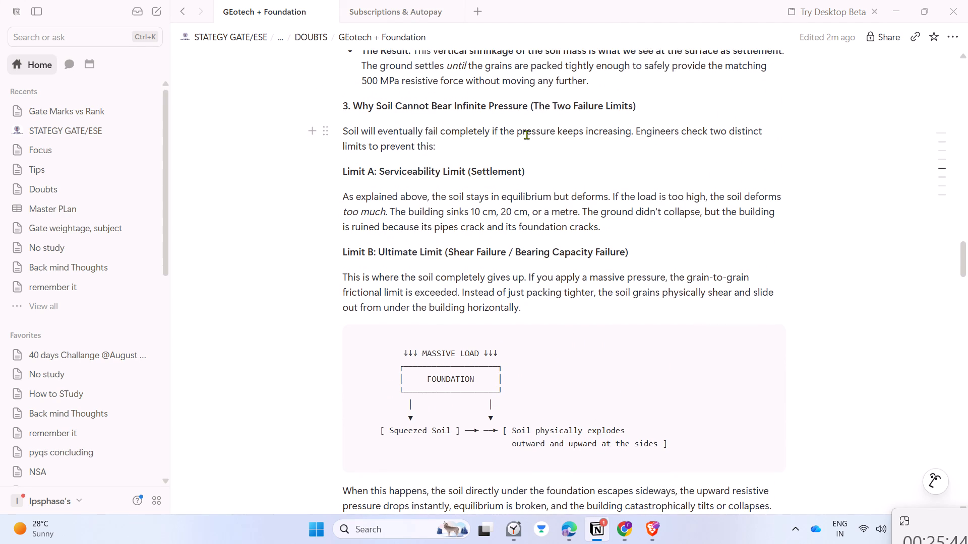
left_click(560, 130)
left_click(619, 124)
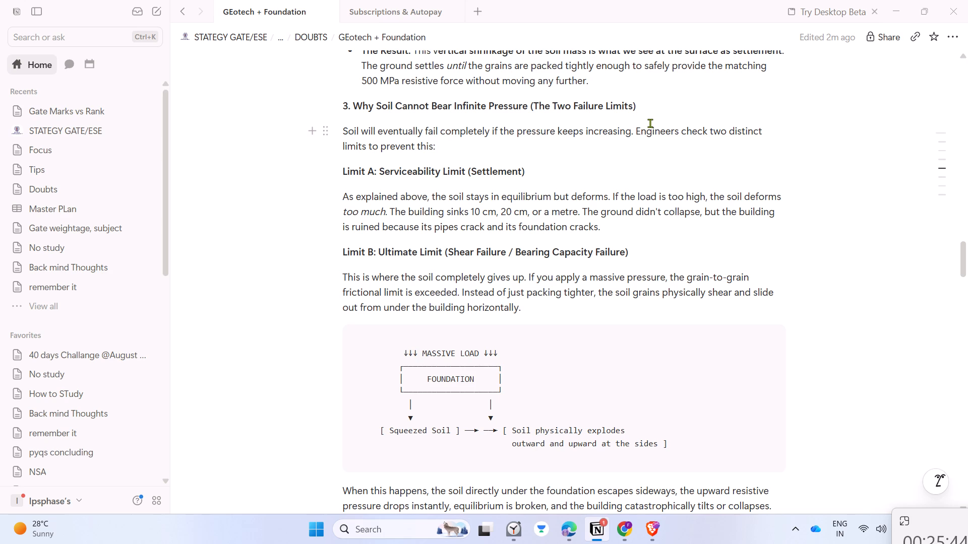
left_click(650, 123)
scroll(608, 148, "up", 1)
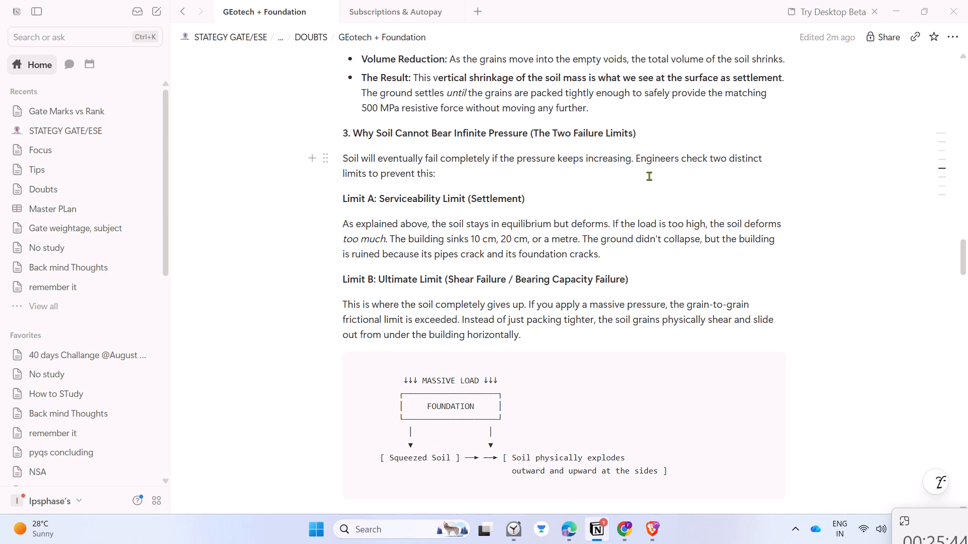
scroll(649, 176, "down", 1)
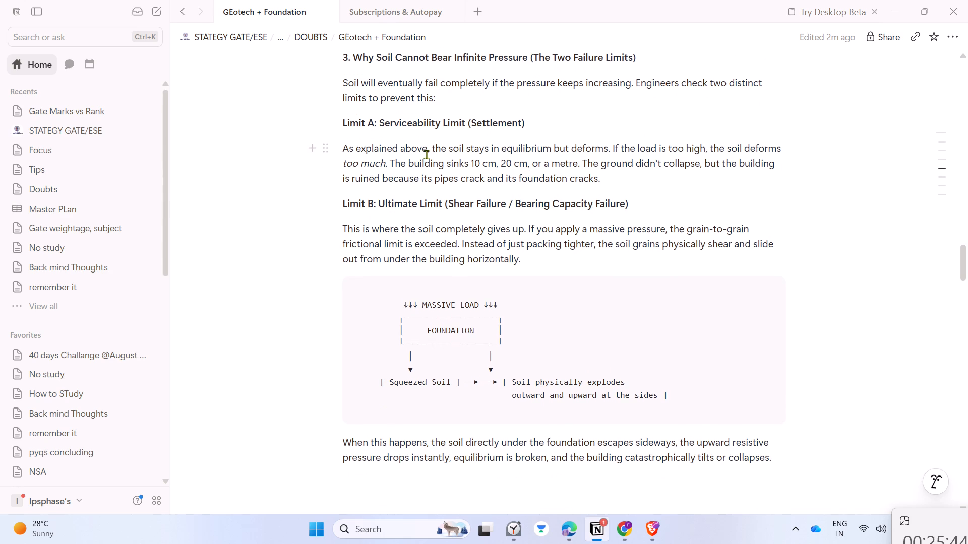
Read the 'Limit A: Serviceability Limit (Settlement)' paragraph phrase by phrase, from the soil staying in equilibrium to the pipes cracking.
left_click_drag(453, 145, 583, 139)
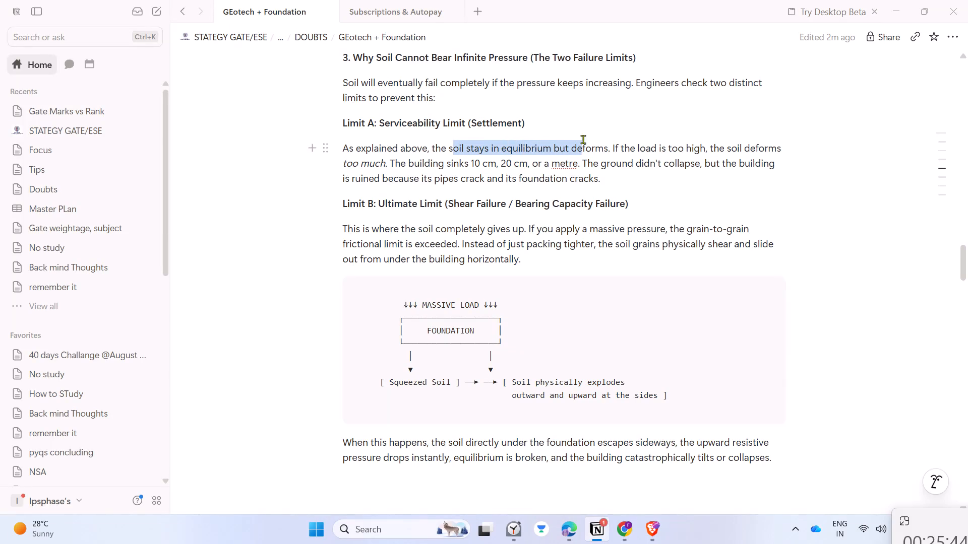
left_click_drag(583, 139, 599, 142)
left_click(531, 165)
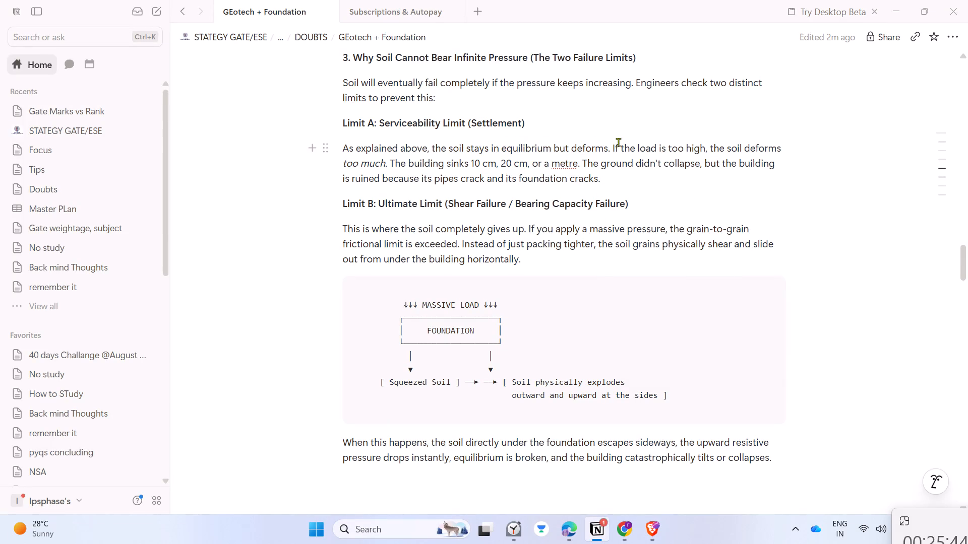
left_click_drag(613, 147, 706, 148)
left_click(741, 151)
left_click_drag(389, 164, 343, 169)
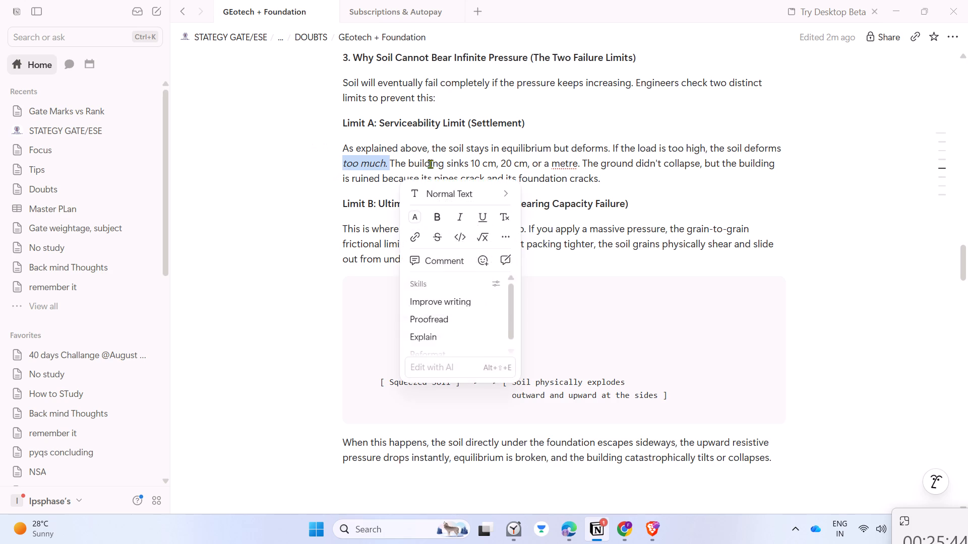
left_click(430, 164)
left_click(497, 160)
left_click(564, 159)
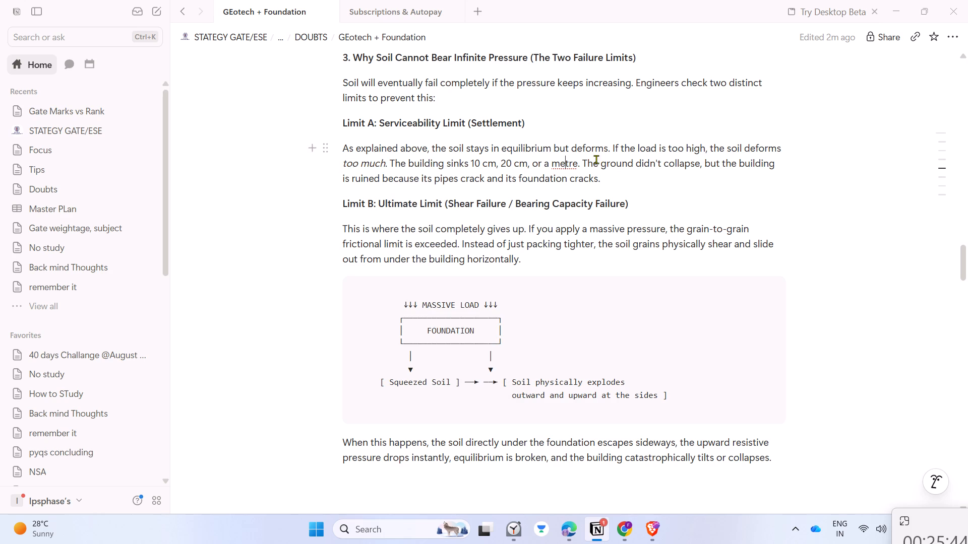
left_click(606, 160)
left_click(446, 171)
Reread the last sentence of the Limit A paragraph, on the ground not collapsing but the building being ruined.
left_click(619, 158)
left_click(663, 164)
scroll(663, 164, "up", 1)
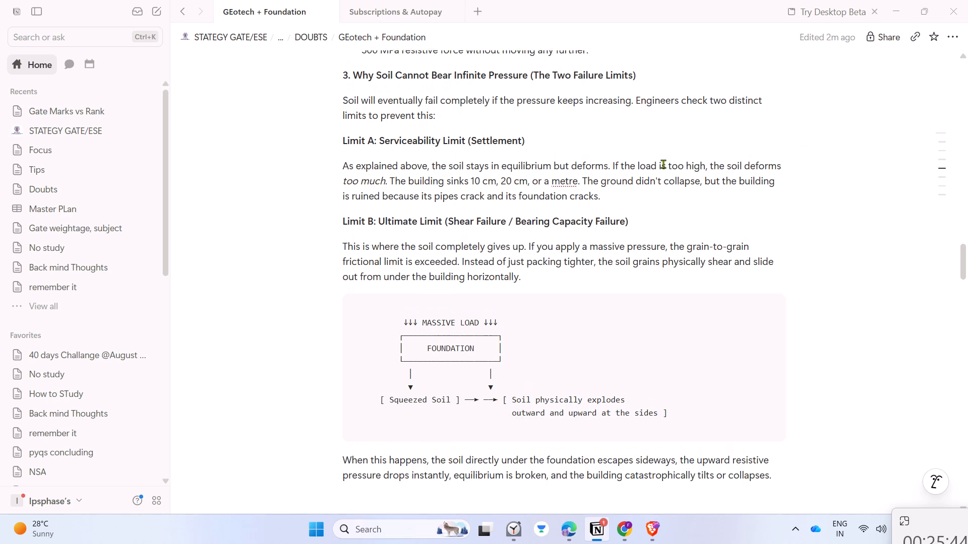
scroll(663, 164, "up", 2)
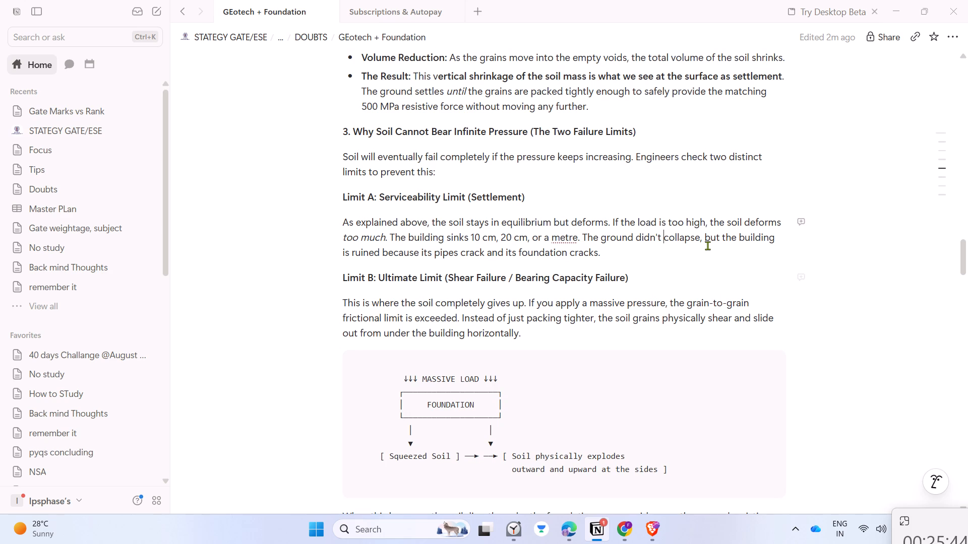
left_click(707, 245)
left_click_drag(368, 252, 551, 243)
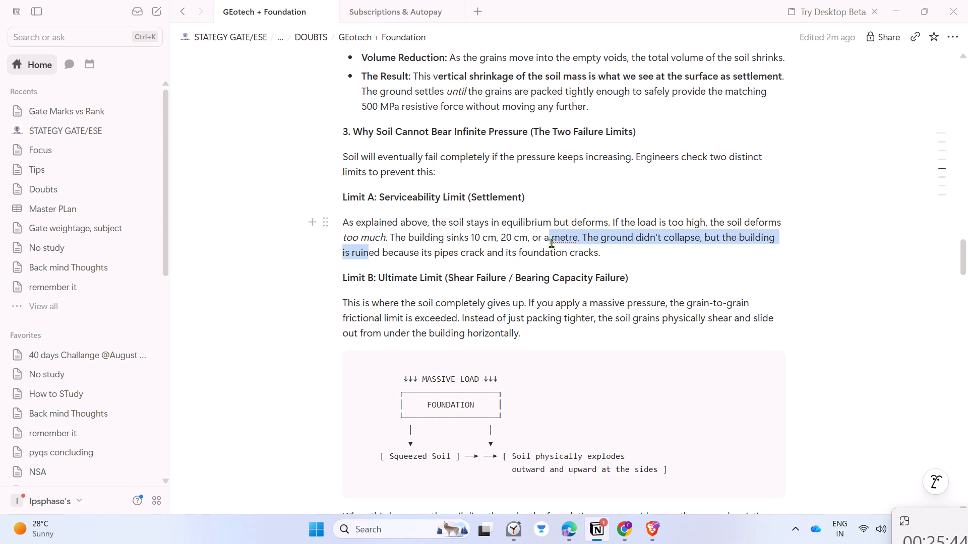
left_click_drag(551, 243, 580, 243)
left_click(615, 269)
Read 'Limit B: Ultimate Limit (Shear Failure / Bearing Capacity Failure)' with its massive load foundation diagram, comparing it with the settlement explanation and Limit A.
scroll(582, 260, "down", 1)
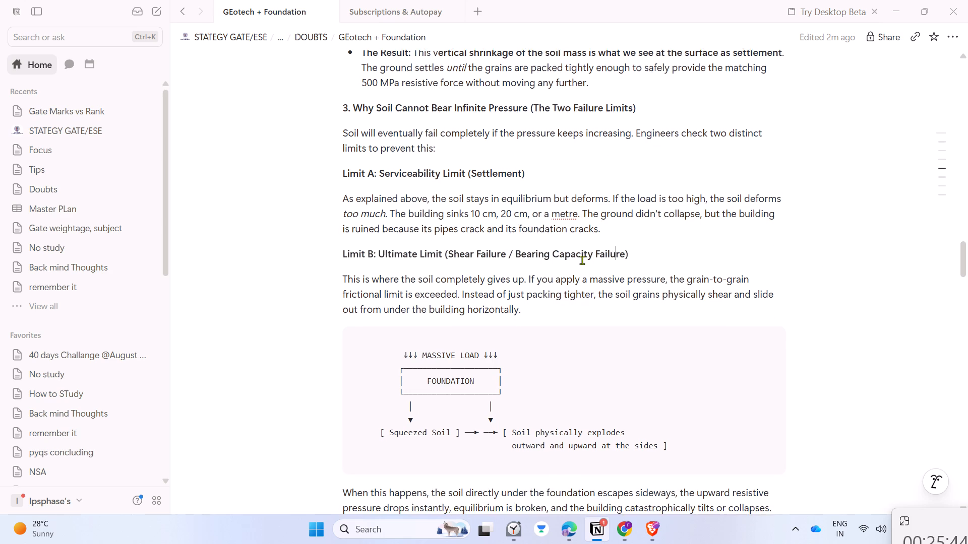
scroll(582, 260, "down", 1)
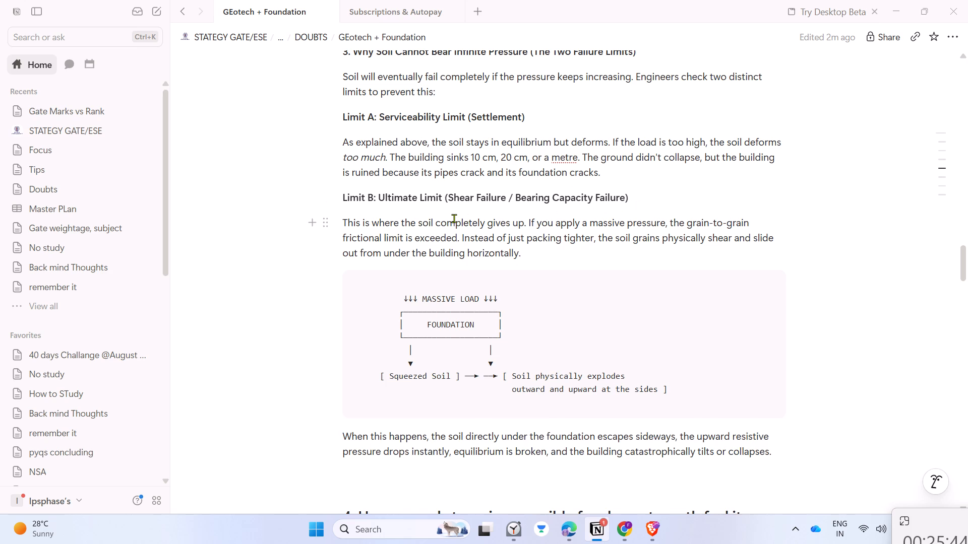
scroll(454, 218, "down", 1)
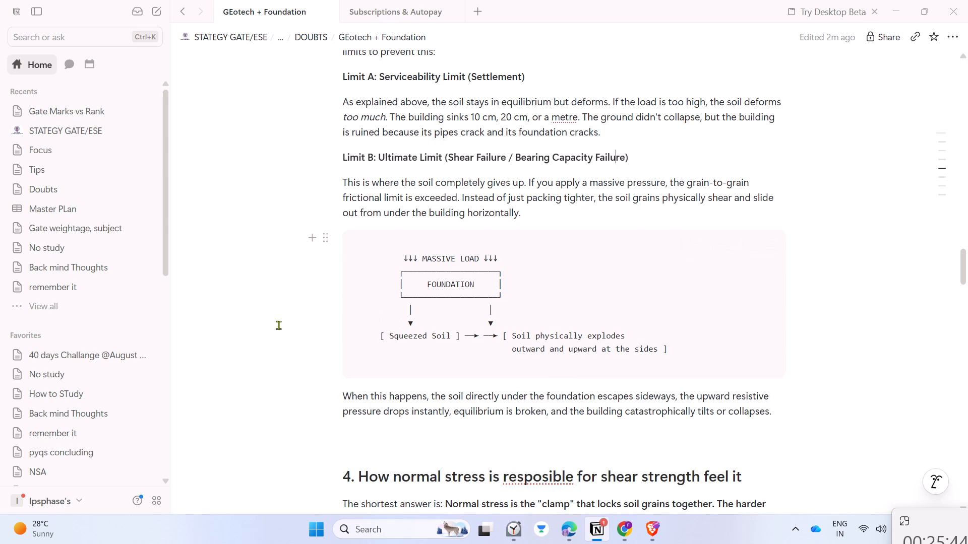
scroll(278, 325, "up", 5)
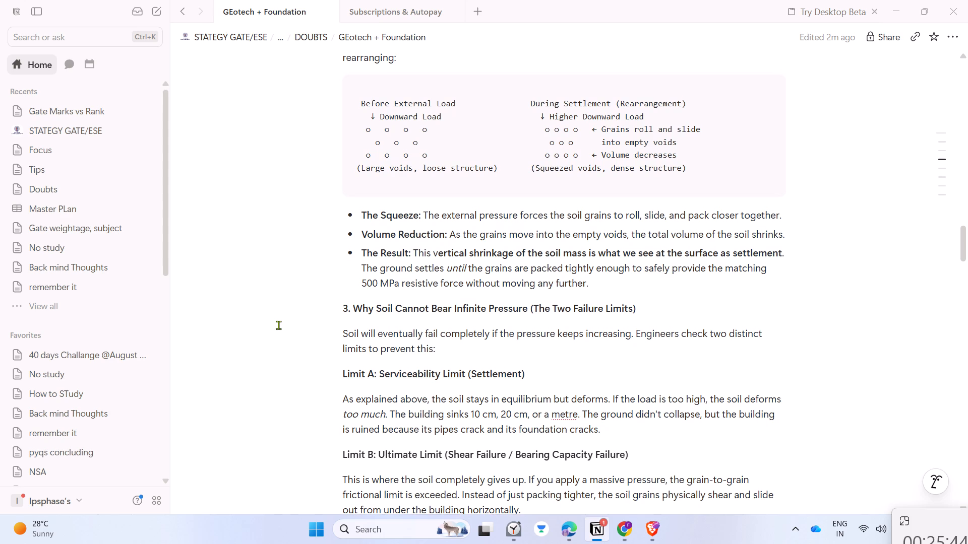
scroll(278, 325, "down", 1)
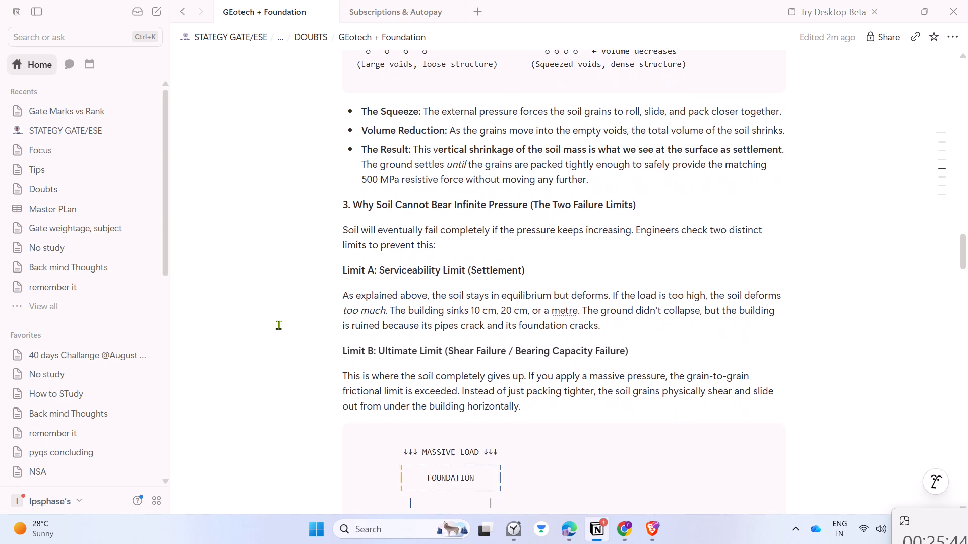
scroll(278, 325, "down", 1)
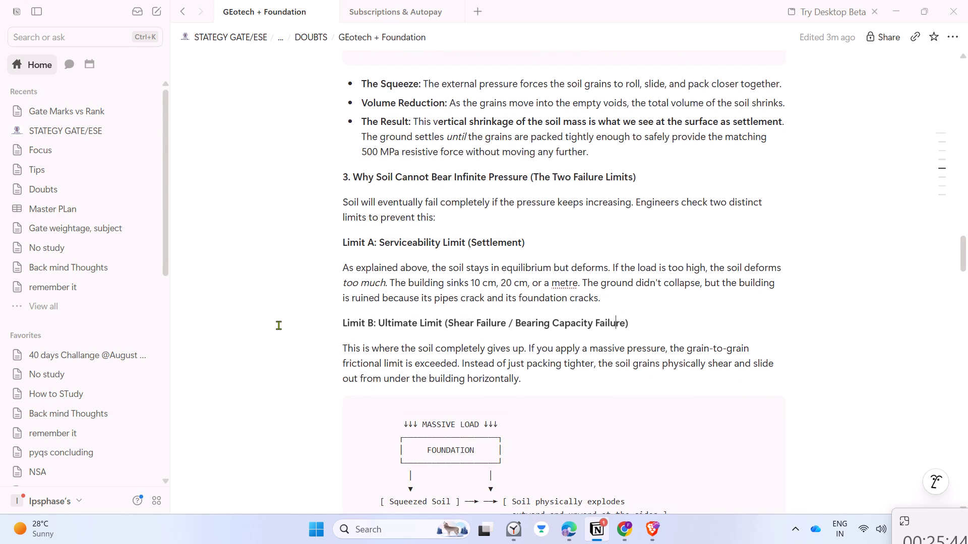
scroll(278, 325, "down", 1)
scroll(490, 292, "down", 1)
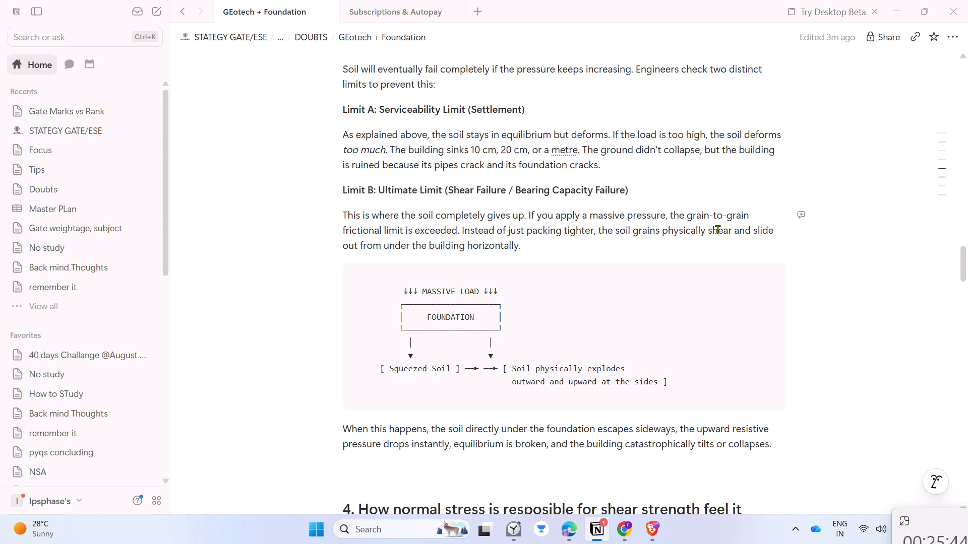
scroll(717, 229, "down", 1)
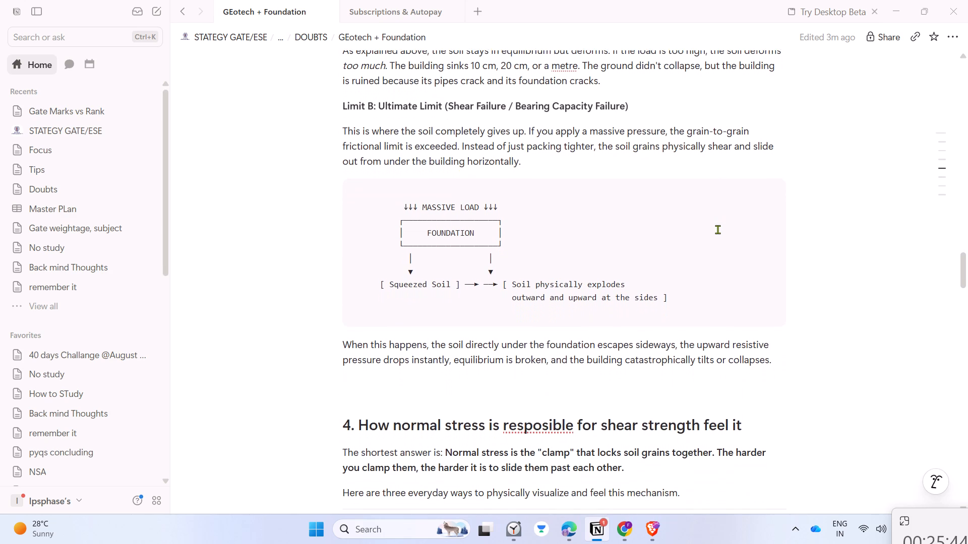
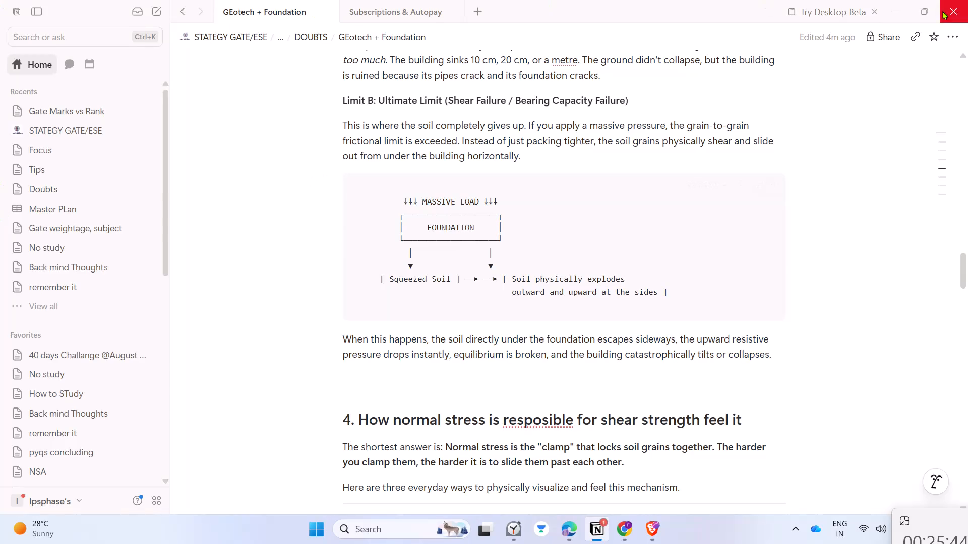
Reread the Limit B explanation of soil grains shearing and sliding out, together with the massive load foundation diagram.
scroll(626, 244, "down", 2)
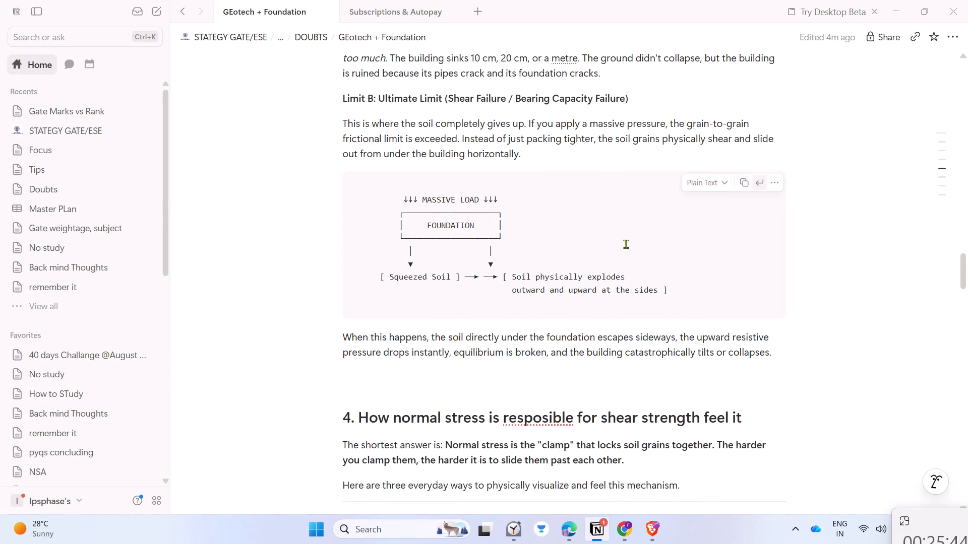
scroll(626, 244, "down", 3)
scroll(626, 244, "up", 5)
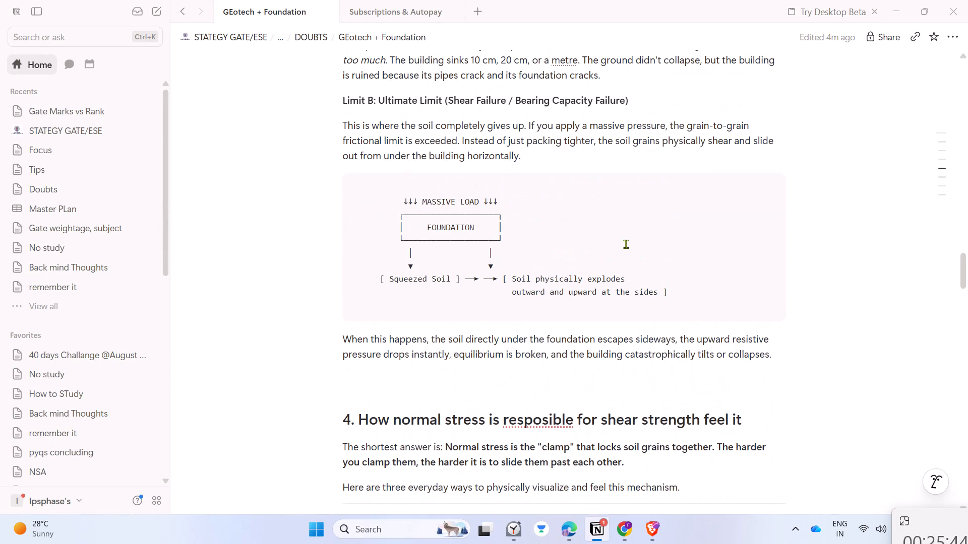
scroll(625, 243, "up", 1)
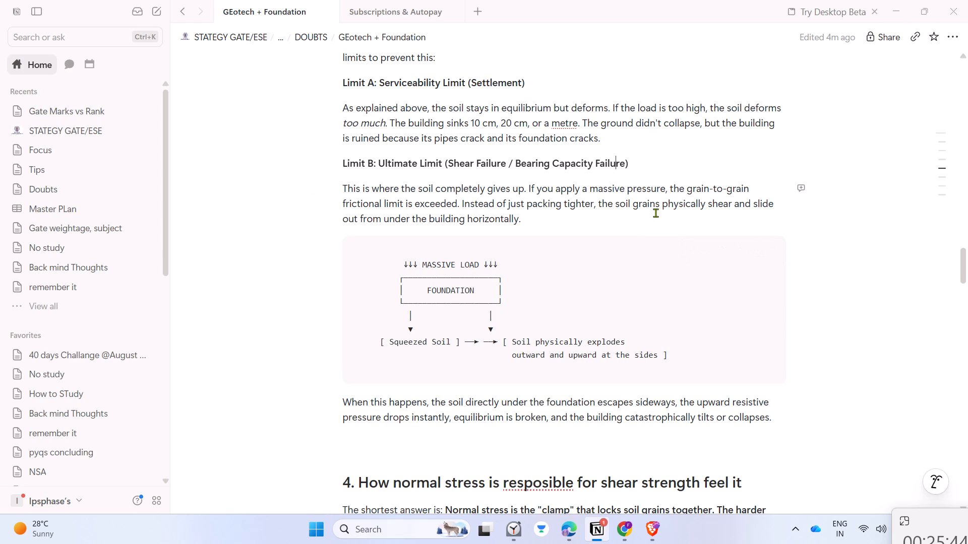
scroll(655, 213, "down", 1)
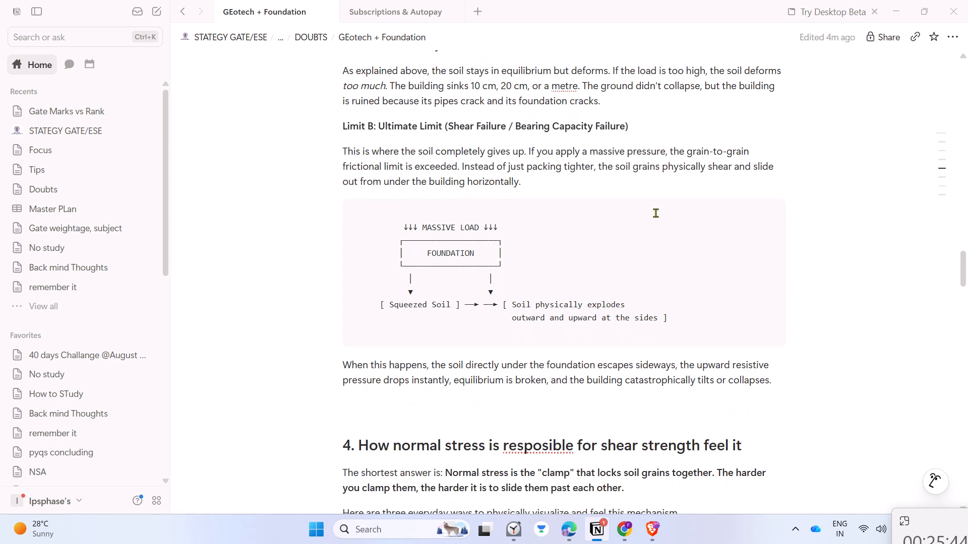
scroll(655, 213, "down", 1)
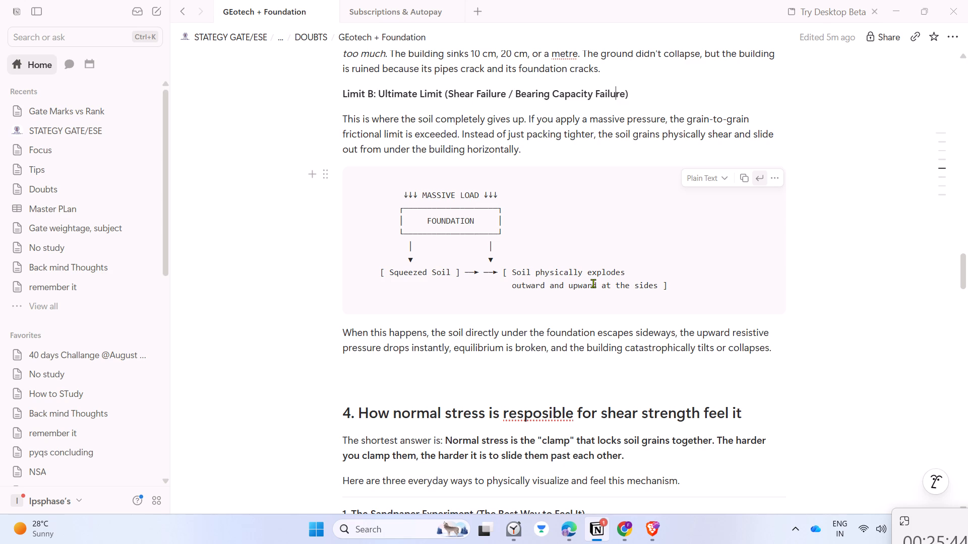
scroll(593, 283, "down", 2)
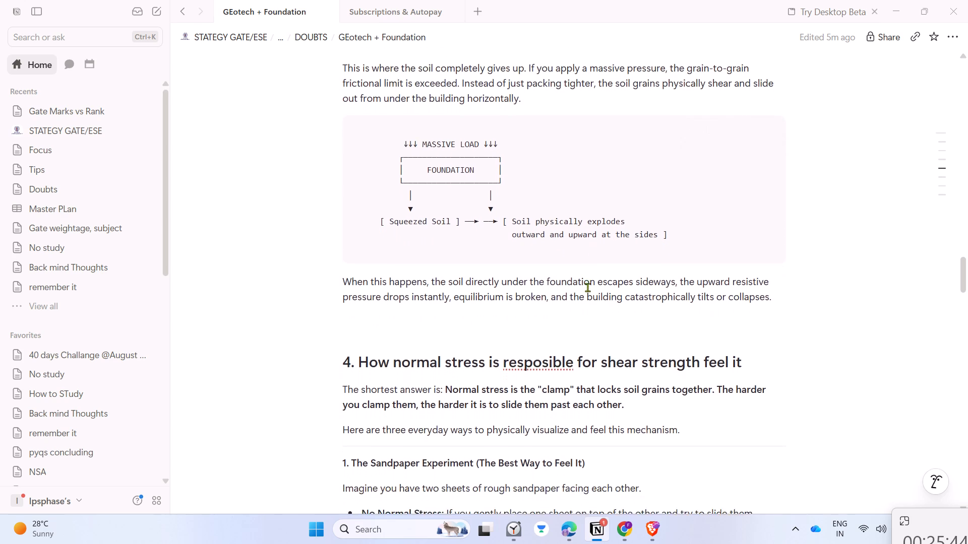
Read the paragraph below the foundation diagram, from the soil escaping sideways to the building tilting or collapsing.
scroll(587, 287, "down", 1)
scroll(526, 205, "up", 1)
scroll(427, 220, "down", 1)
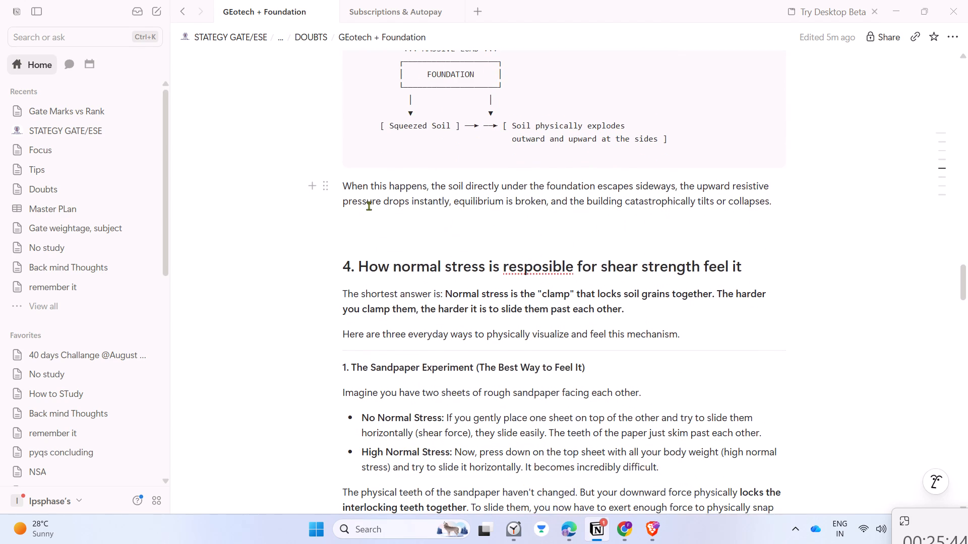
left_click_drag(462, 187, 613, 189)
left_click(663, 190)
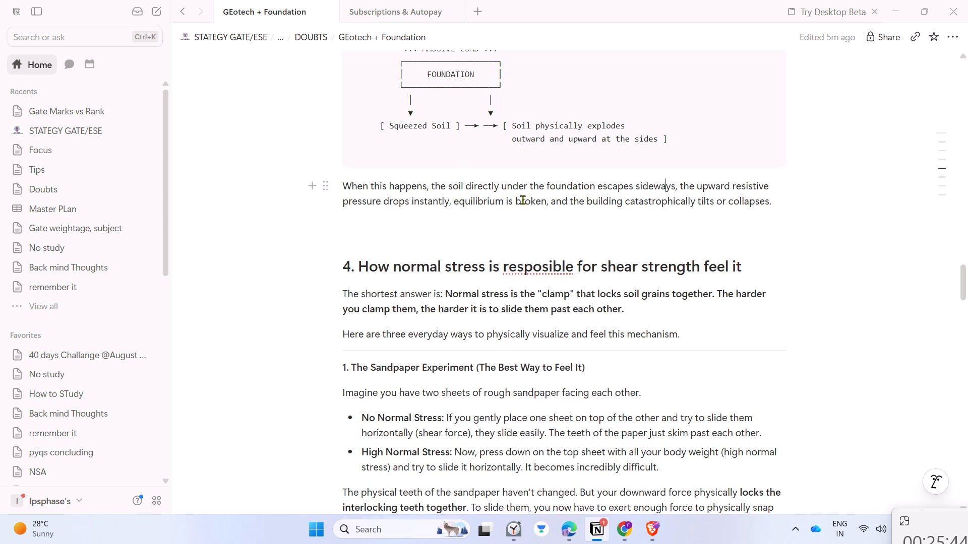
left_click_drag(581, 203, 736, 200)
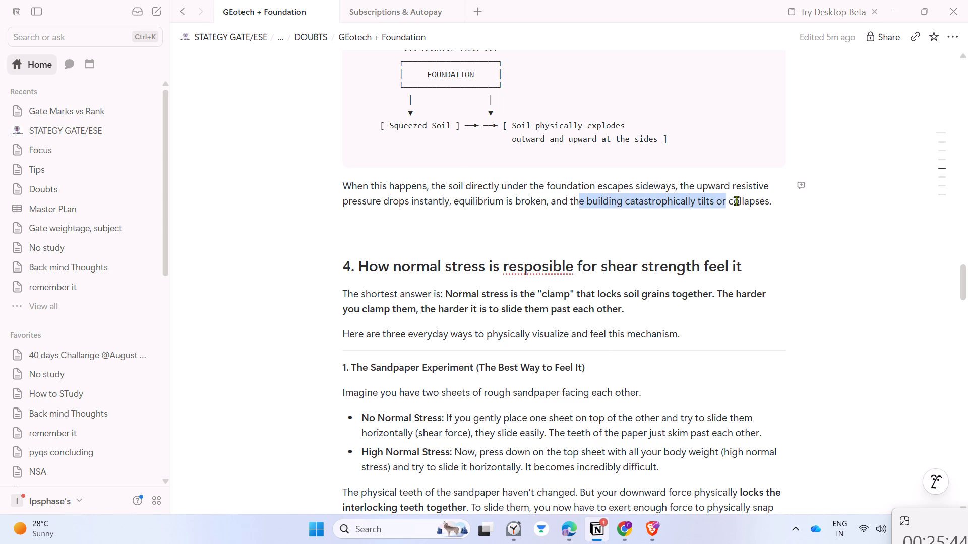
left_click_drag(736, 200, 738, 200)
left_click(621, 217)
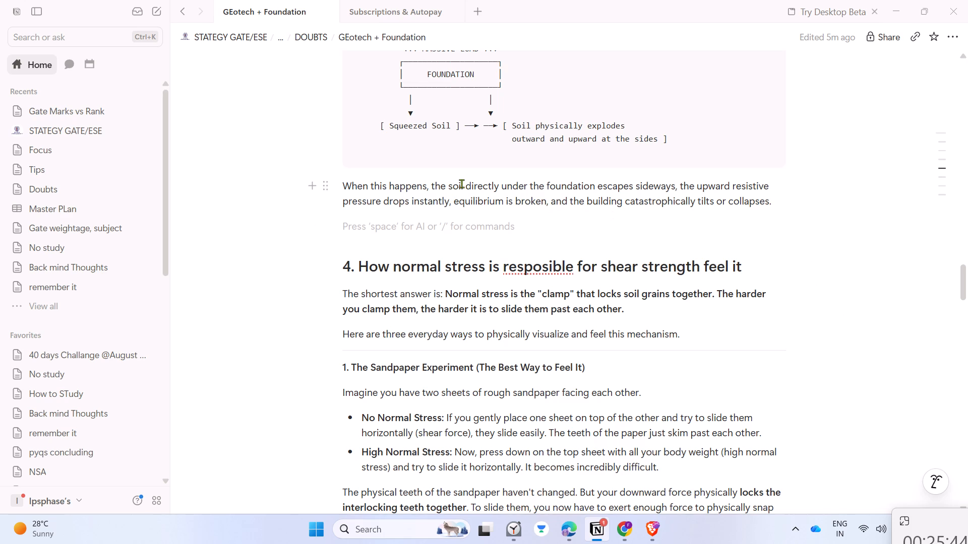
Bold "settlement happens because the soil changes its structure to create that matching resistance." under 'The Equilibrium is Never Broken'.
scroll(591, 186, "up", 5)
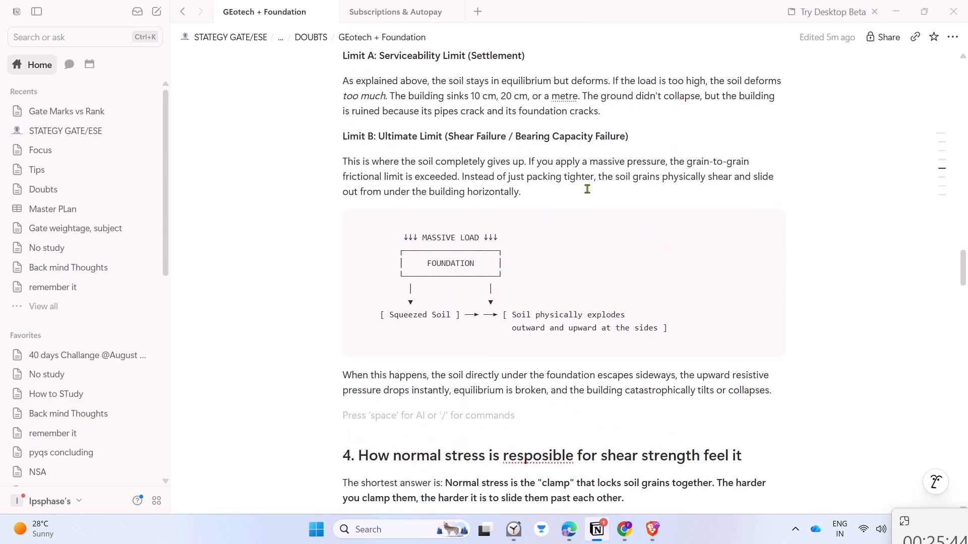
scroll(587, 188, "up", 11)
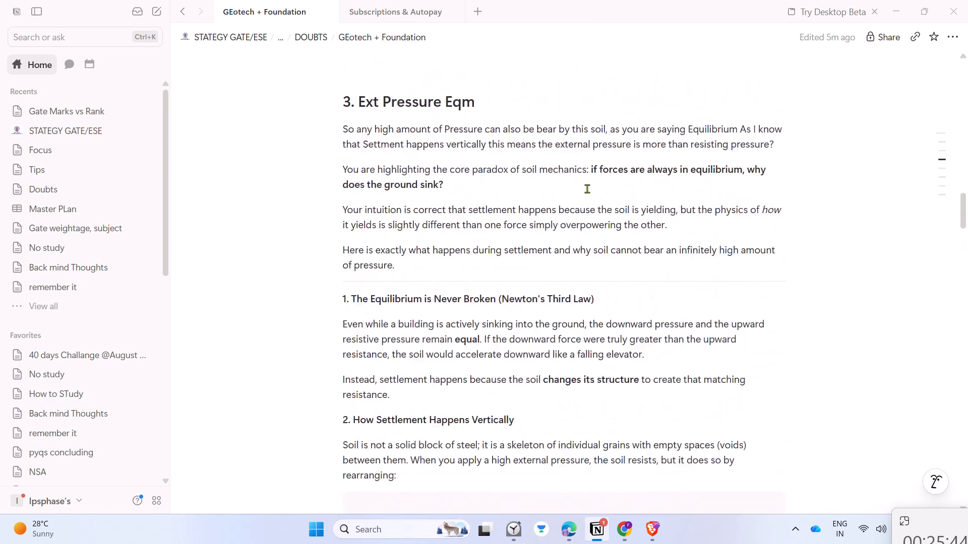
scroll(587, 188, "up", 9)
scroll(587, 188, "down", 2)
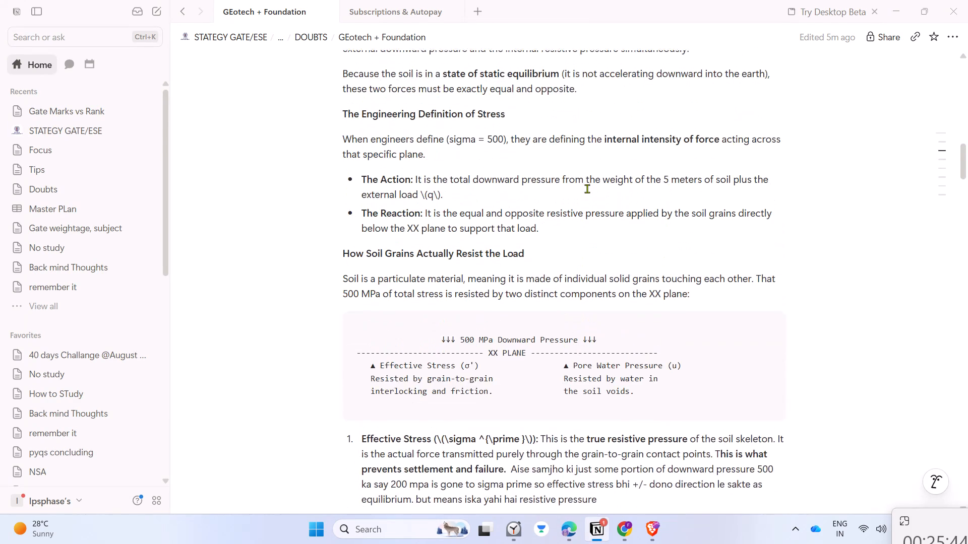
scroll(587, 188, "down", 9)
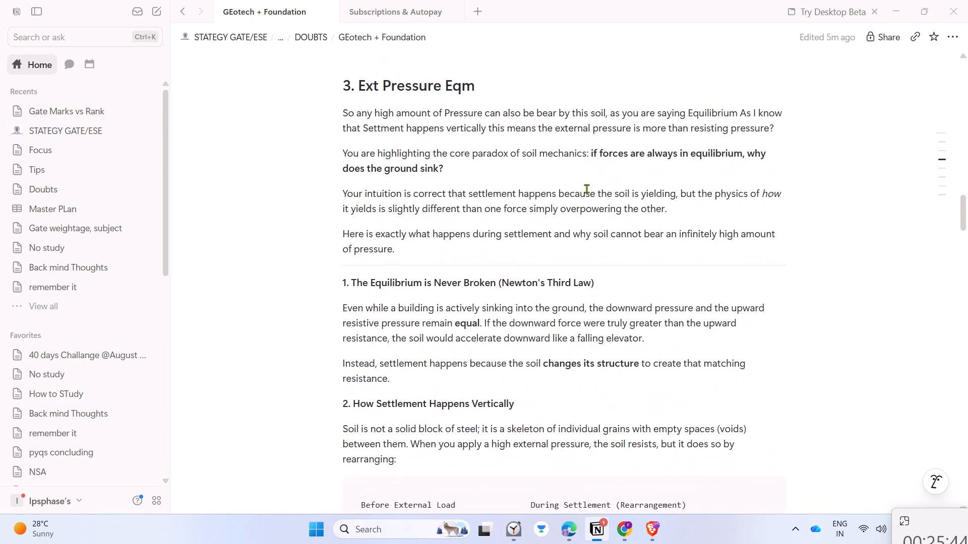
scroll(586, 188, "down", 1)
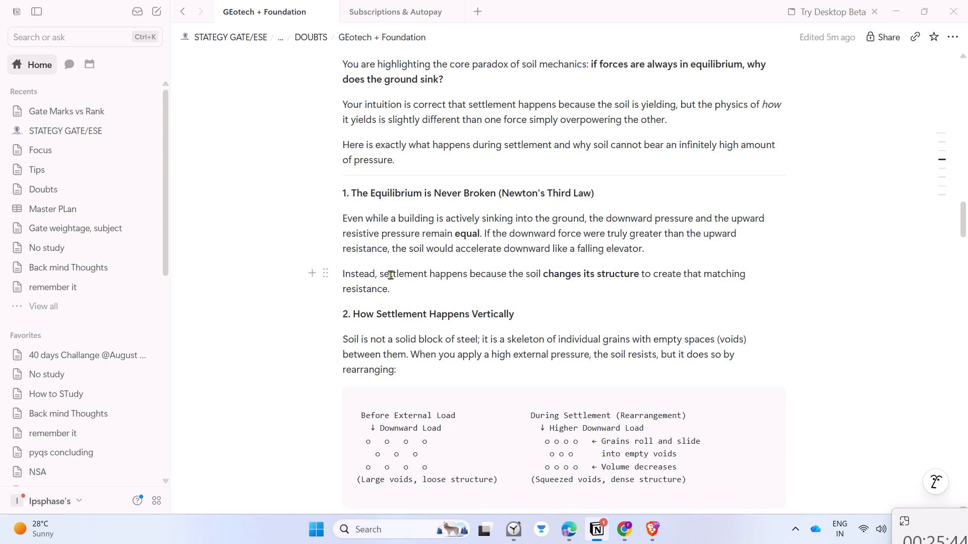
left_click_drag(380, 277, 401, 291)
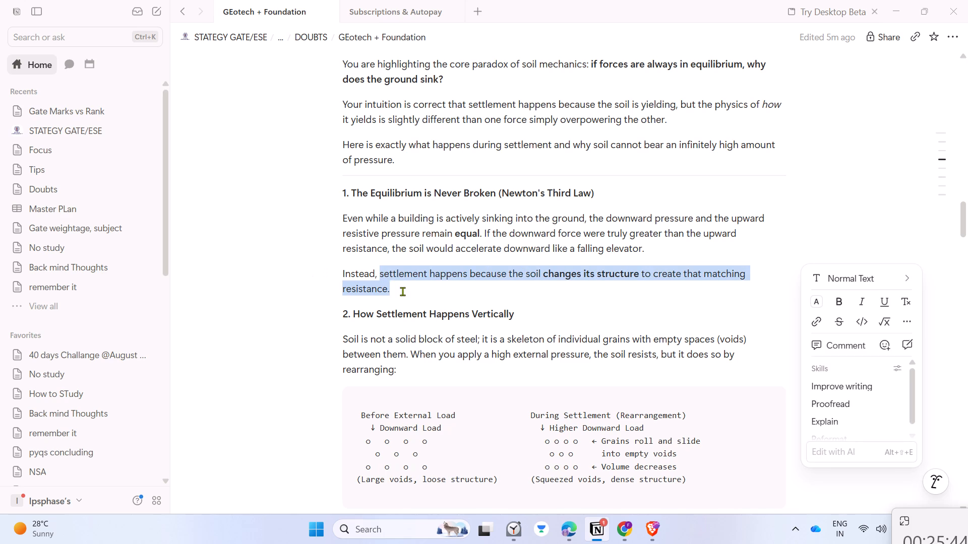
key("ctrl+b")
left_click(482, 276)
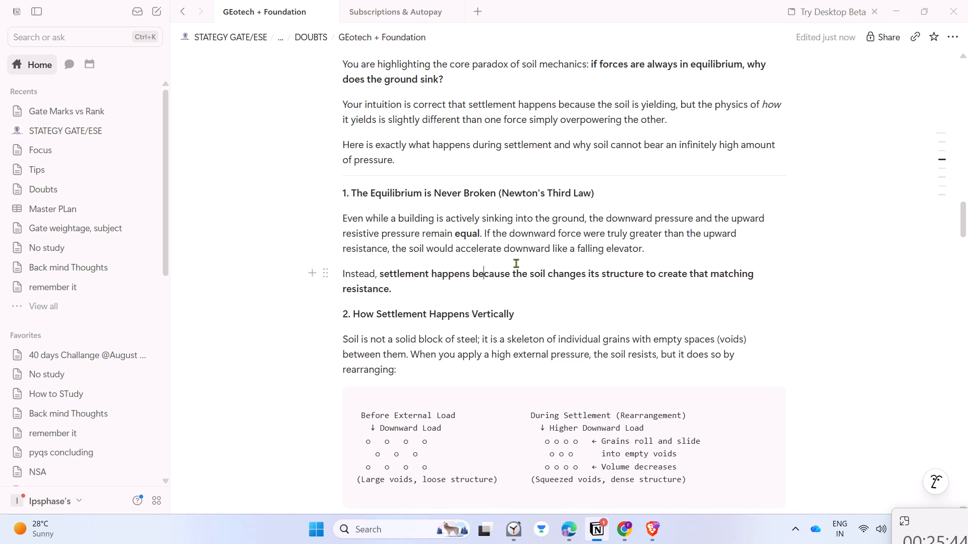
Add the note "But this eqlm break if ultimate failure happens(will talk next)" after the falling elevator sentence.
left_click(659, 246)
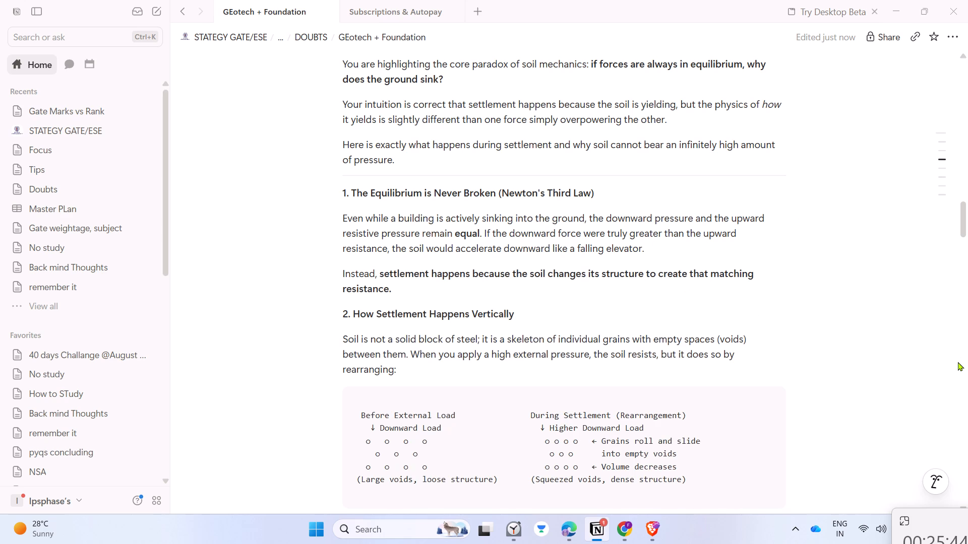
key("space")
type("But")
key("space")
type("this equm")
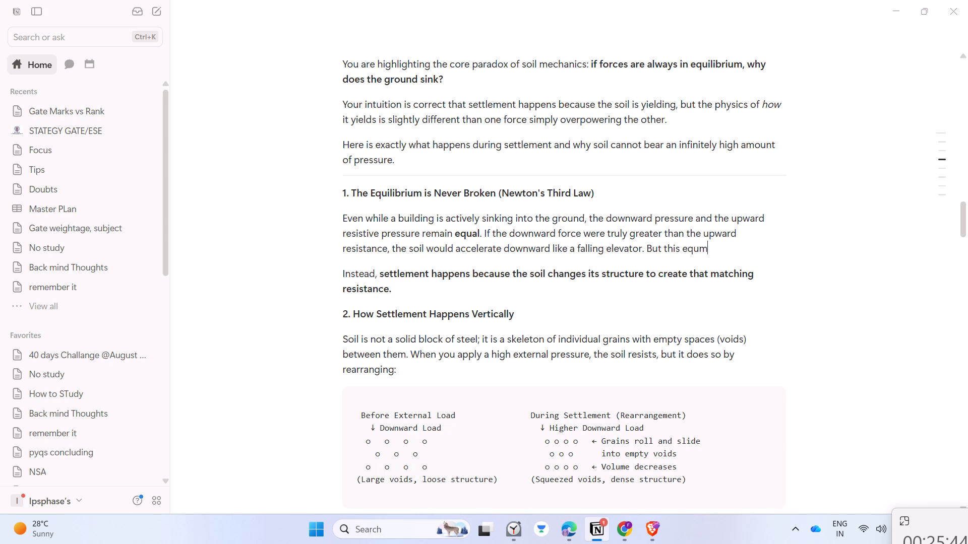
key("space")
key("BackSpace")
key("BackSpace")
key("BackSpace")
type("lm break if")
key("space")
type("ultimate failure hape")
key("BackSpace")
type("pens()")
key("Left")
type("will tak")
key("space")
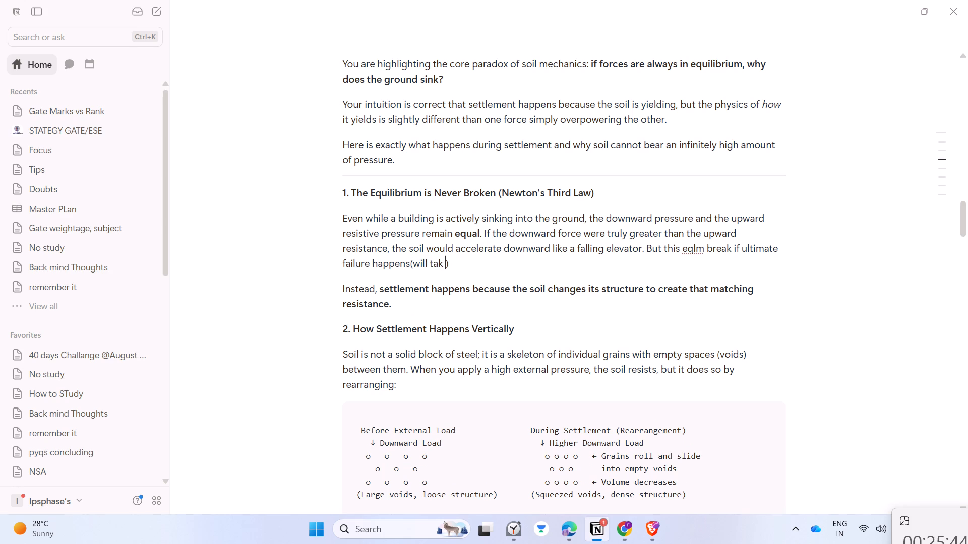
key("BackSpace")
key("BackSpace")
type("lk next")
Review the settlement explanation and both failure limits again, through the paragraph on equilibrium being broken.
scroll(962, 401, "down", 2)
scroll(839, 537, "down", 3)
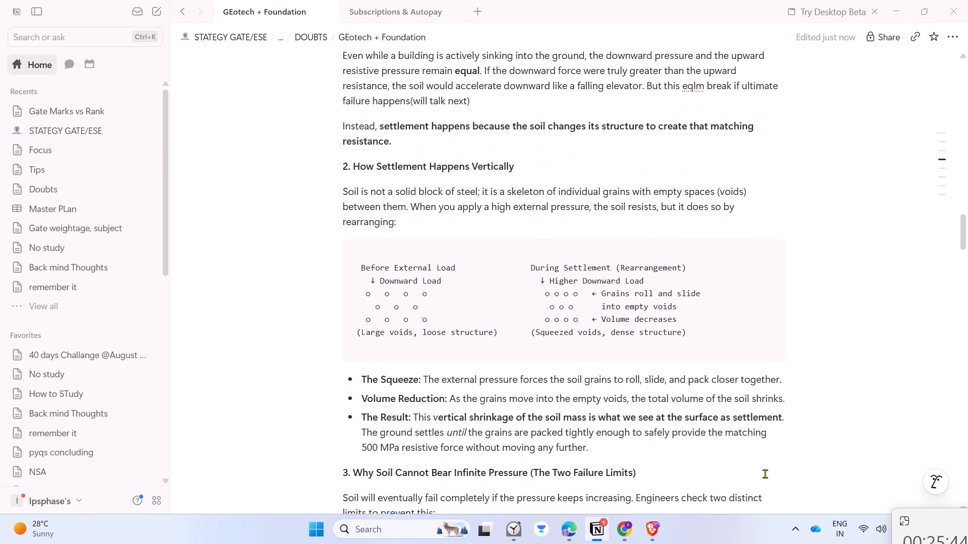
scroll(765, 473, "down", 3)
scroll(454, 396, "down", 1)
scroll(449, 272, "down", 2)
left_click(444, 134)
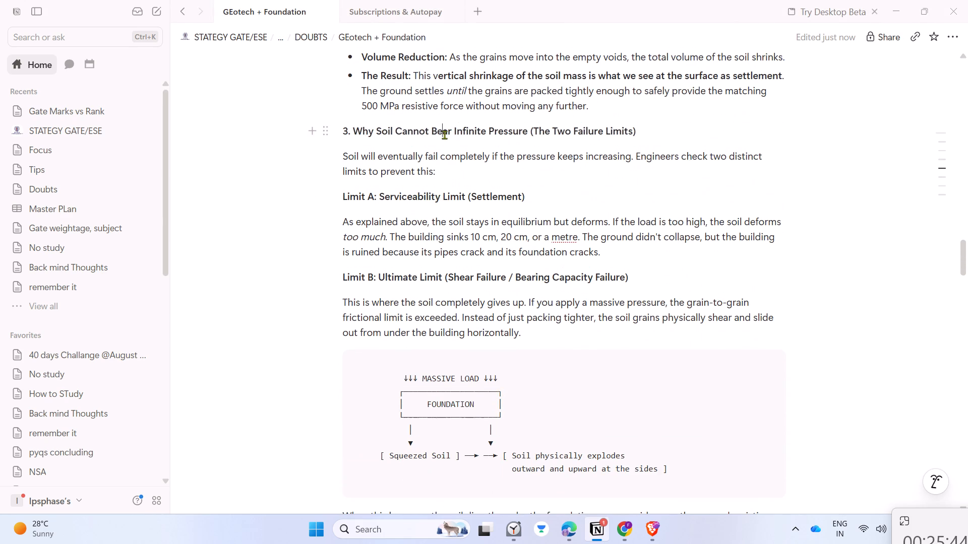
scroll(541, 190, "up", 1)
scroll(543, 242, "down", 2)
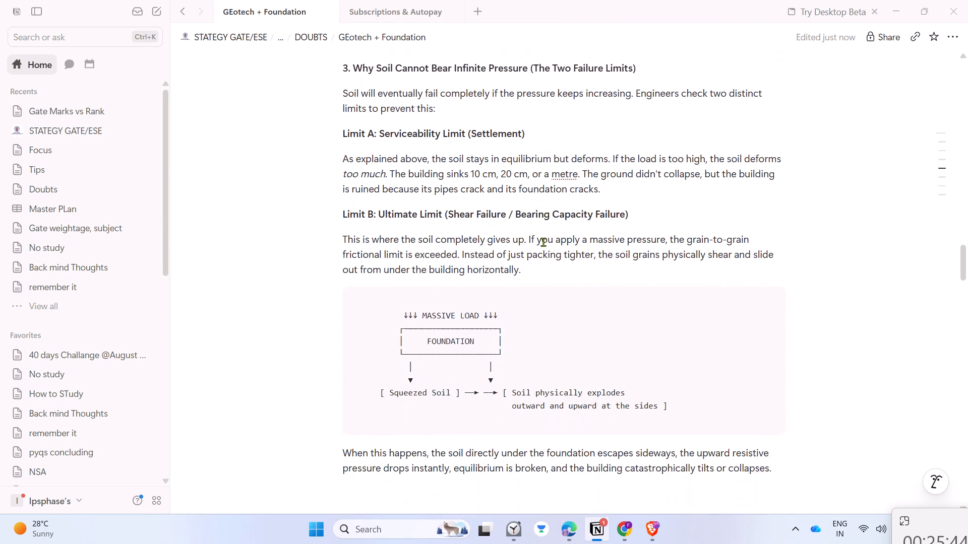
scroll(543, 242, "down", 4)
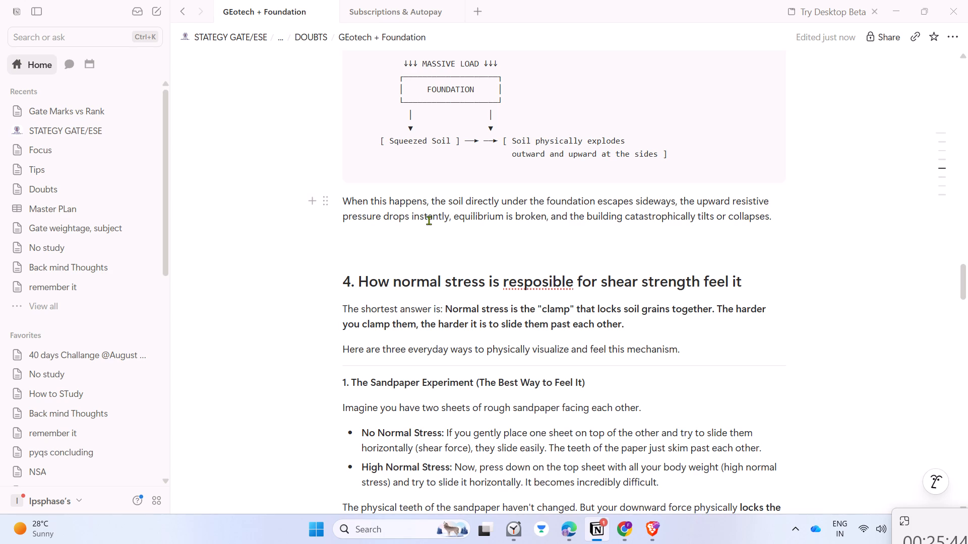
scroll(429, 220, "down", 1)
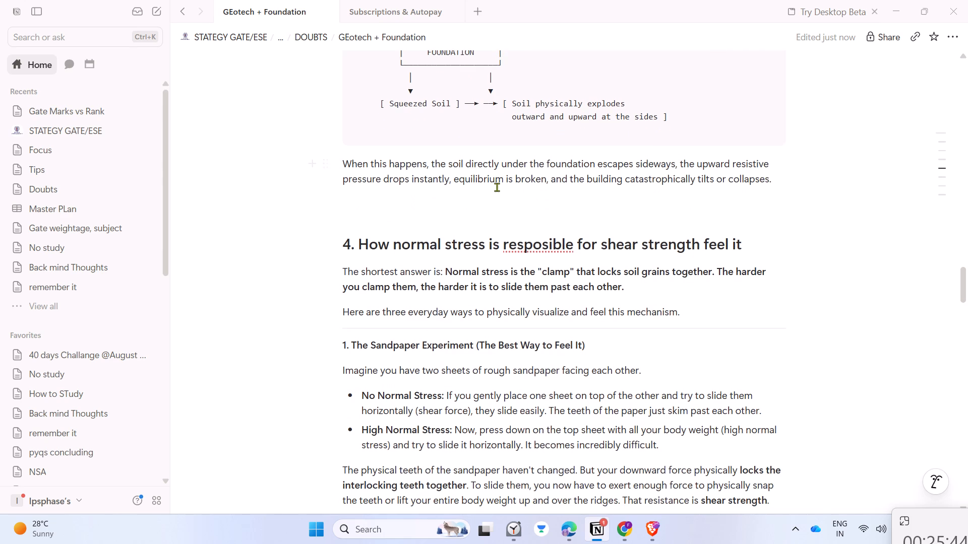
left_click(497, 187)
Read the heading of section 4 on normal stress and shear strength and its shortest answer about the "clamp" phrase by phrase.
scroll(573, 189, "down", 1)
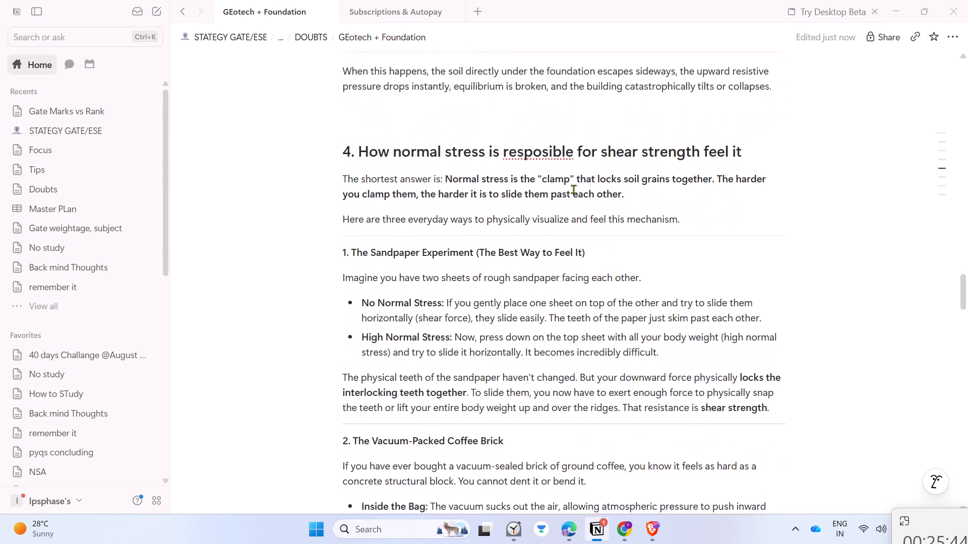
scroll(584, 208, "down", 1)
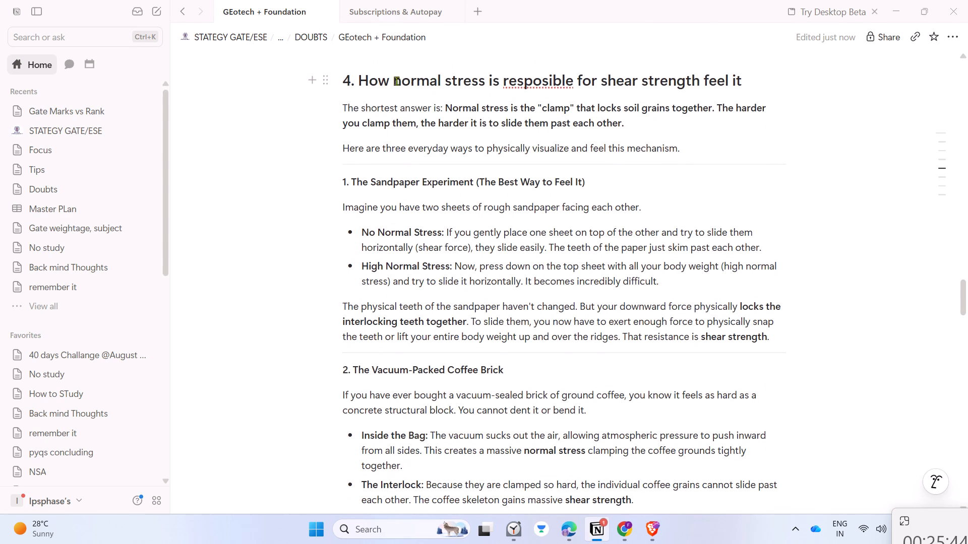
left_click_drag(387, 82, 425, 81)
left_click(476, 190)
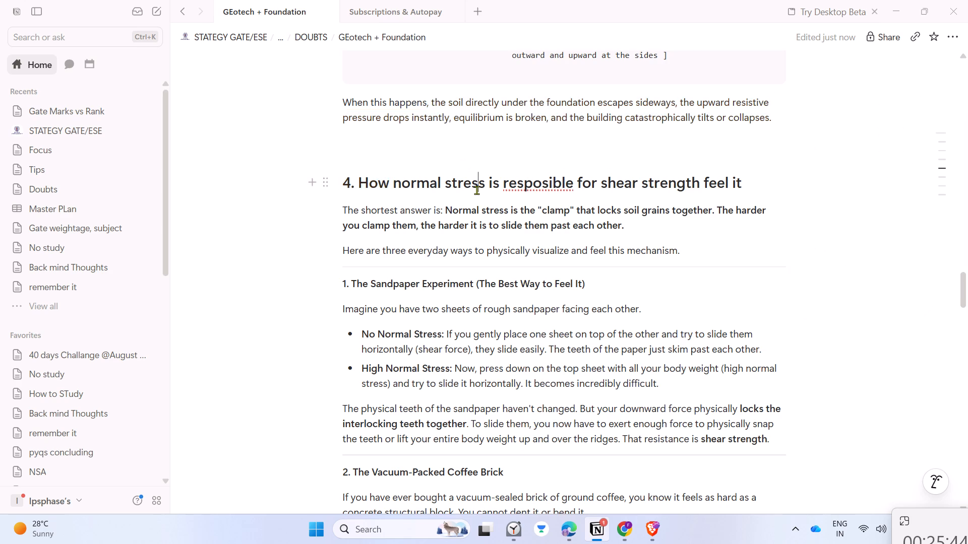
scroll(476, 190, "down", 2)
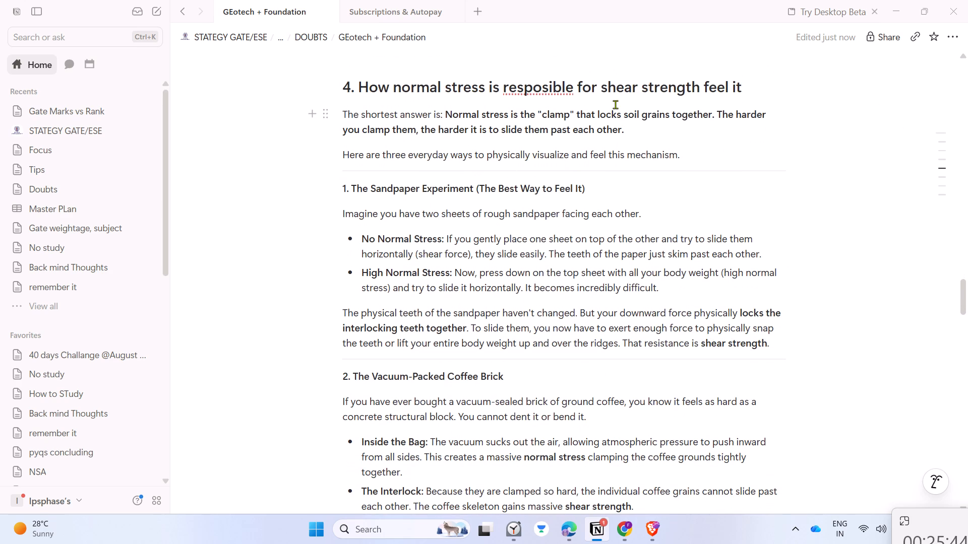
left_click(498, 101)
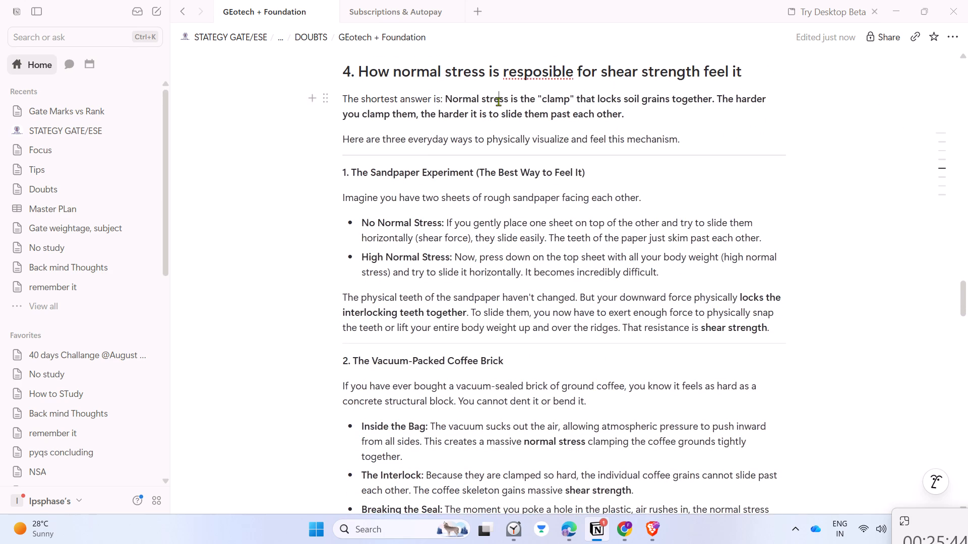
left_click_drag(581, 96, 680, 101)
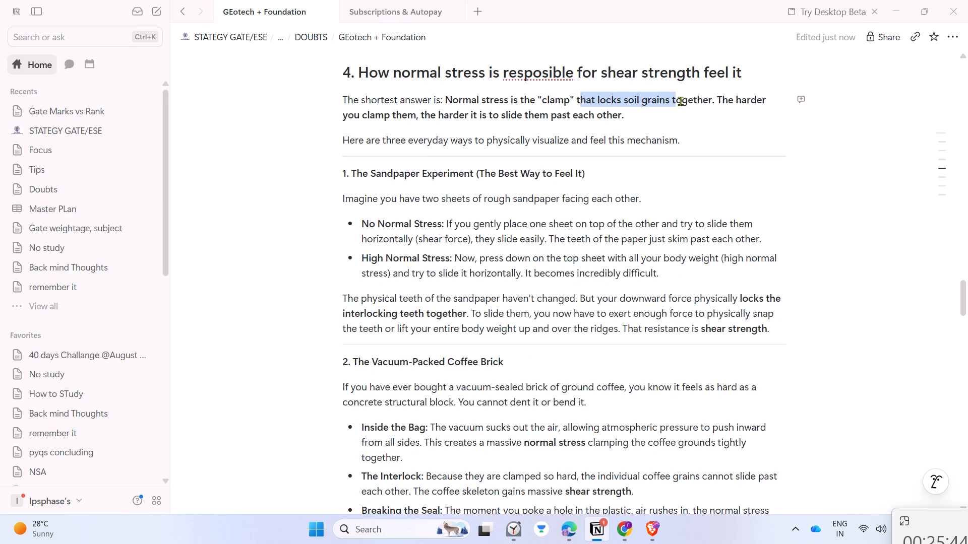
left_click_drag(680, 101, 698, 101)
left_click(602, 124)
left_click(397, 118)
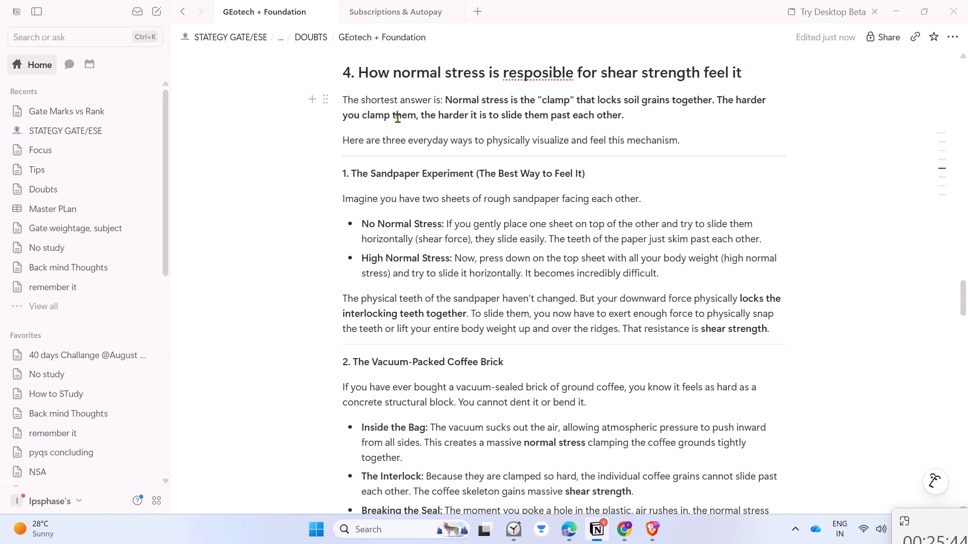
left_click(433, 117)
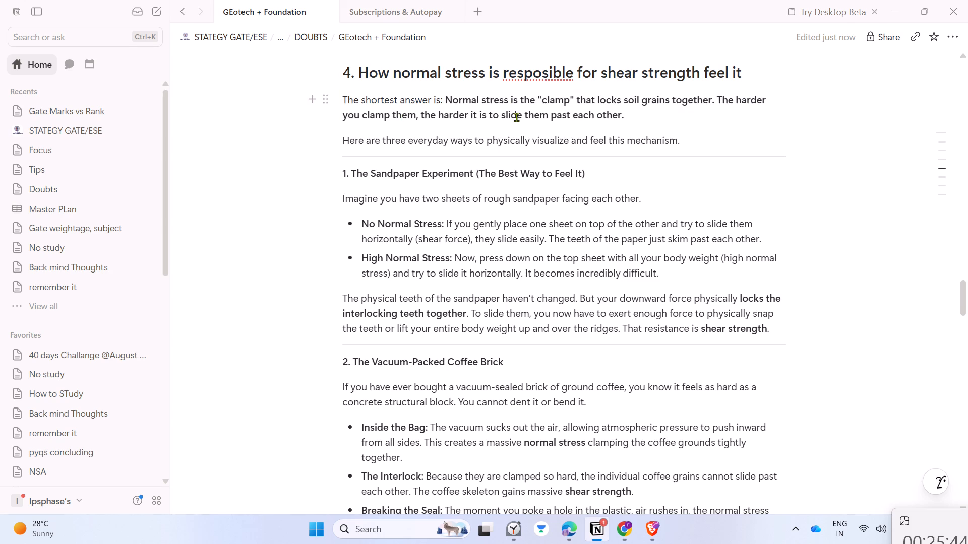
left_click(516, 117)
Skim the sandpaper experiment and vacuum-packed coffee brick examples, through the section on how soil fails on the XX plane.
left_click(446, 111)
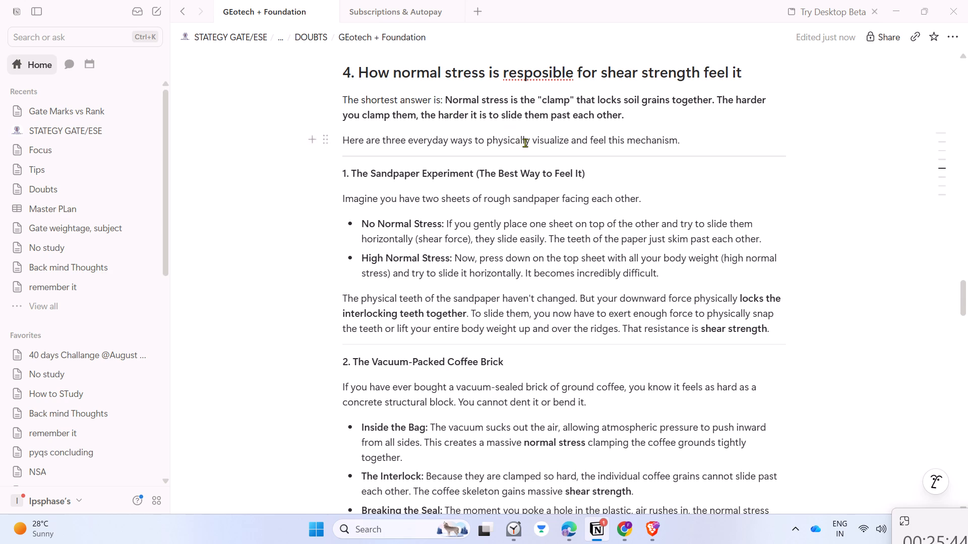
scroll(525, 143, "down", 1)
scroll(471, 126, "down", 1)
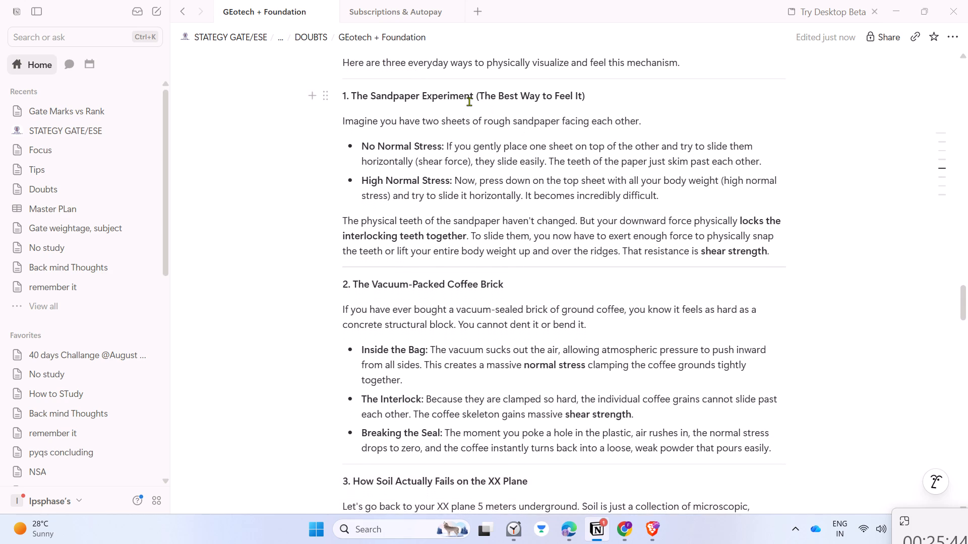
scroll(469, 101, "down", 1)
scroll(469, 101, "up", 1)
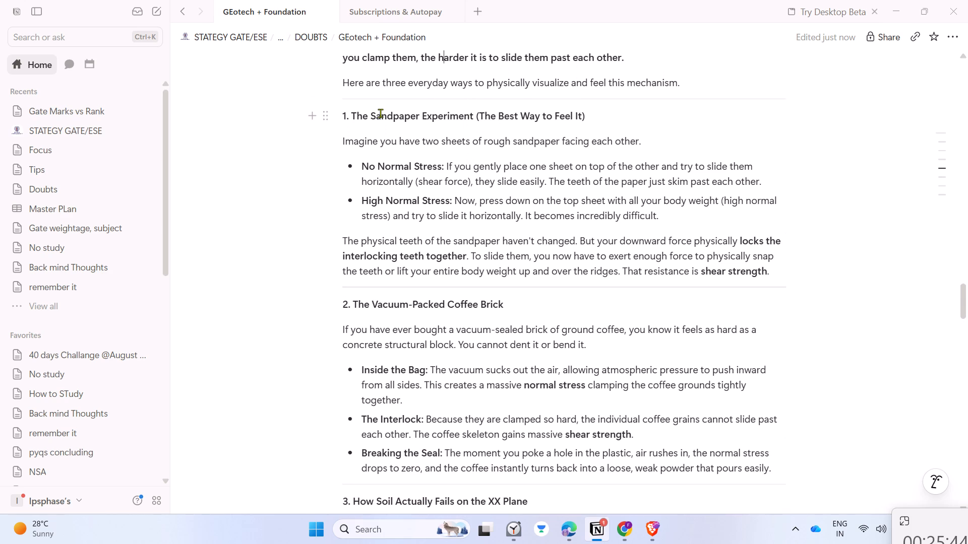
scroll(501, 188, "down", 1)
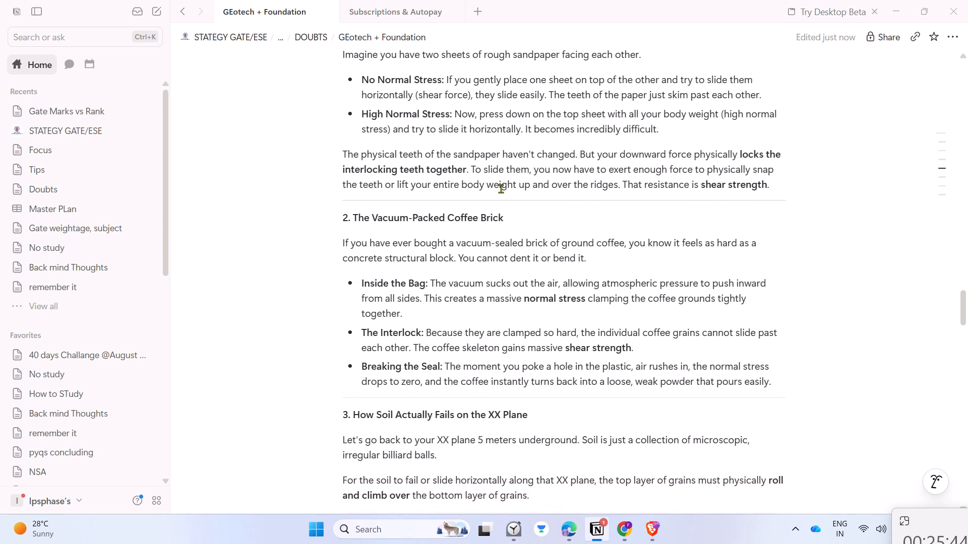
scroll(501, 188, "down", 2)
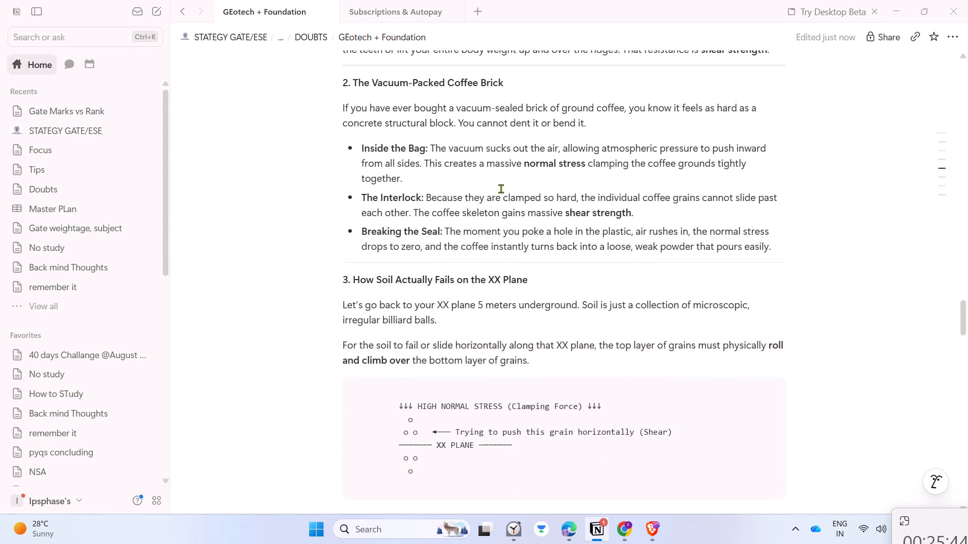
scroll(501, 188, "down", 1)
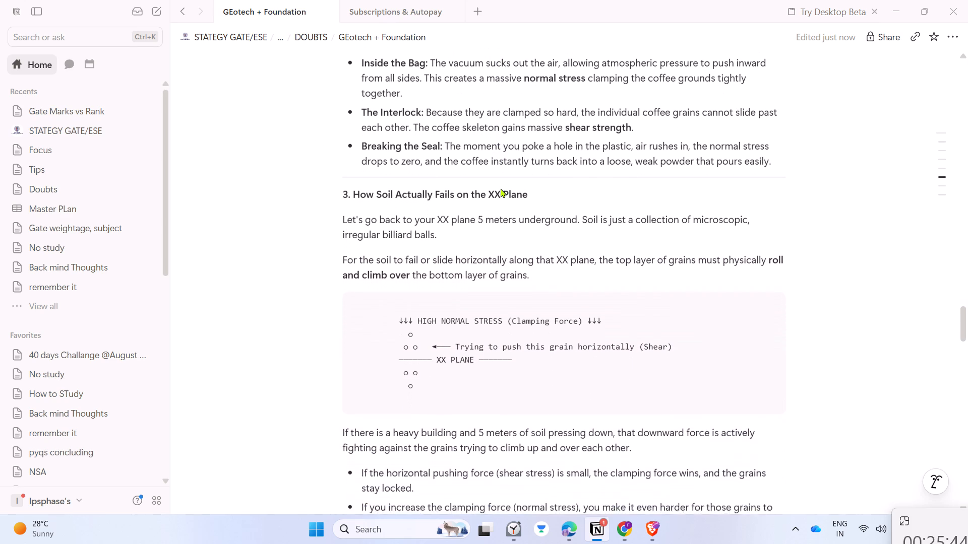
scroll(501, 188, "down", 3)
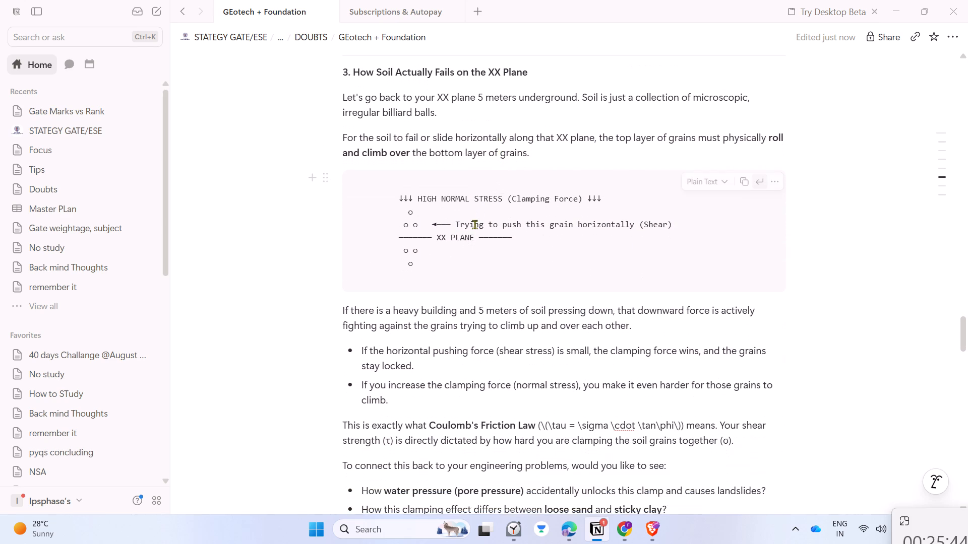
Read the opening of 'How Soil Actually Fails on the XX Plane' phrase by phrase, including the sentence on grains rolling and climbing over.
scroll(427, 235, "up", 1)
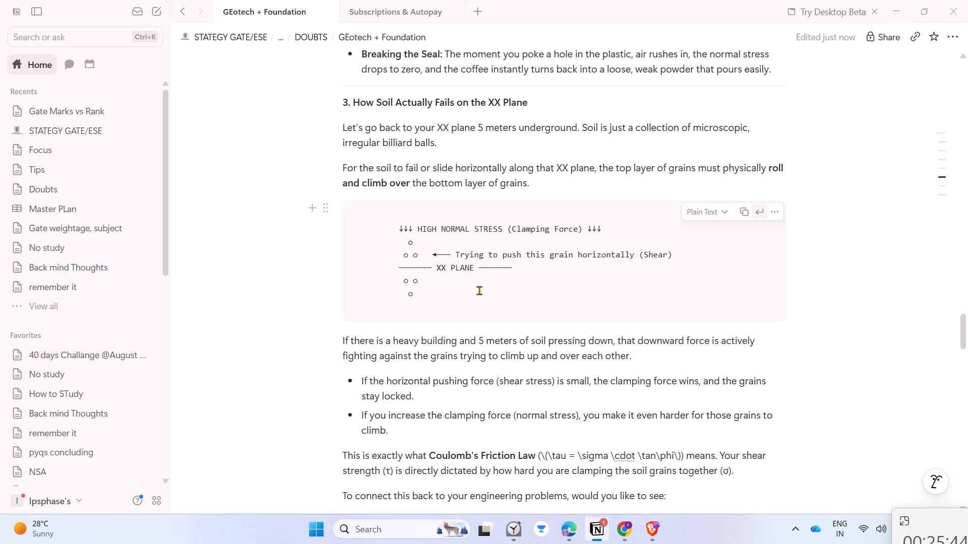
scroll(547, 249, "up", 1)
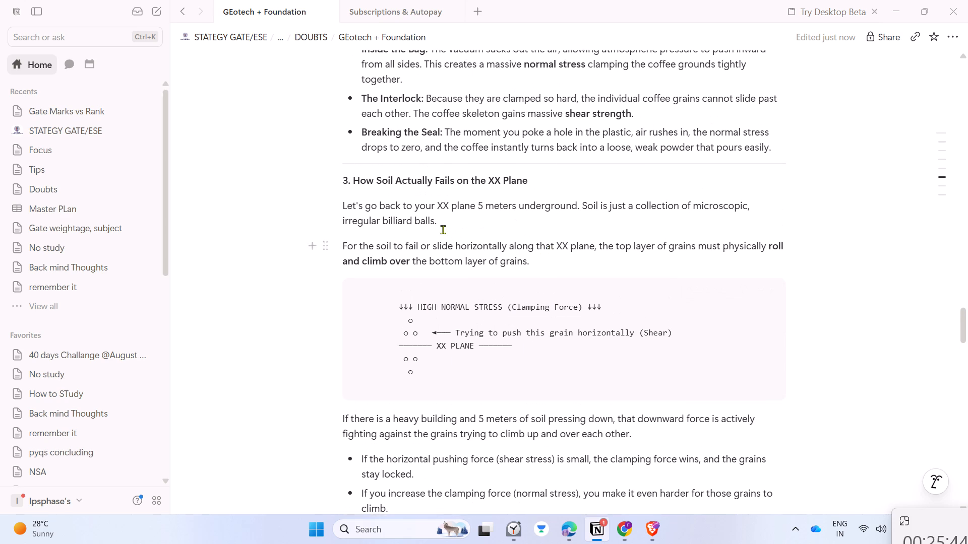
scroll(443, 229, "down", 1)
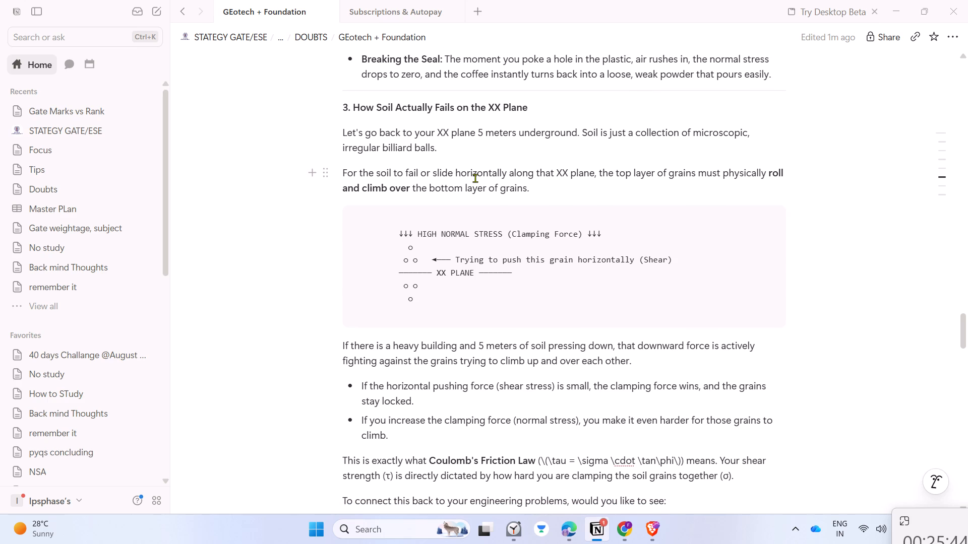
left_click_drag(580, 126, 670, 142)
left_click(610, 150)
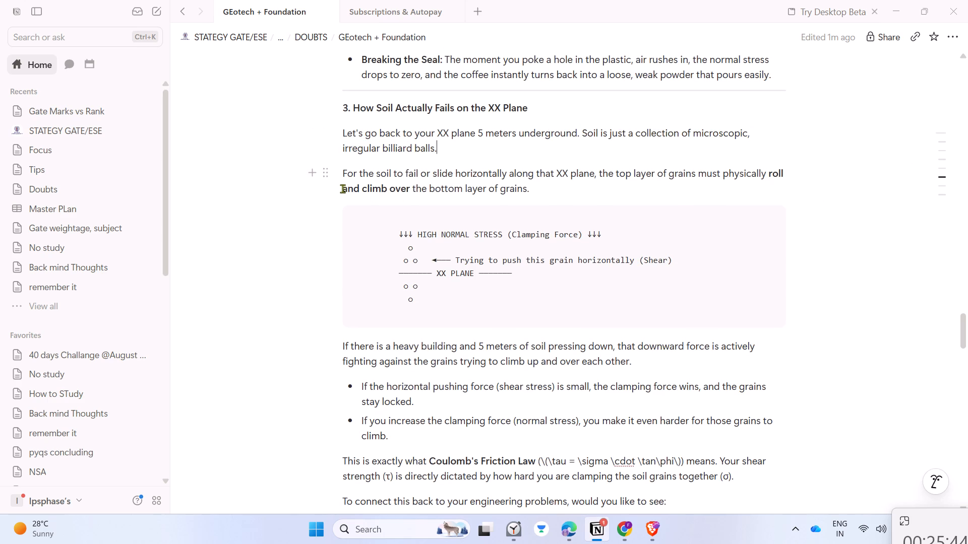
left_click_drag(393, 172, 436, 173)
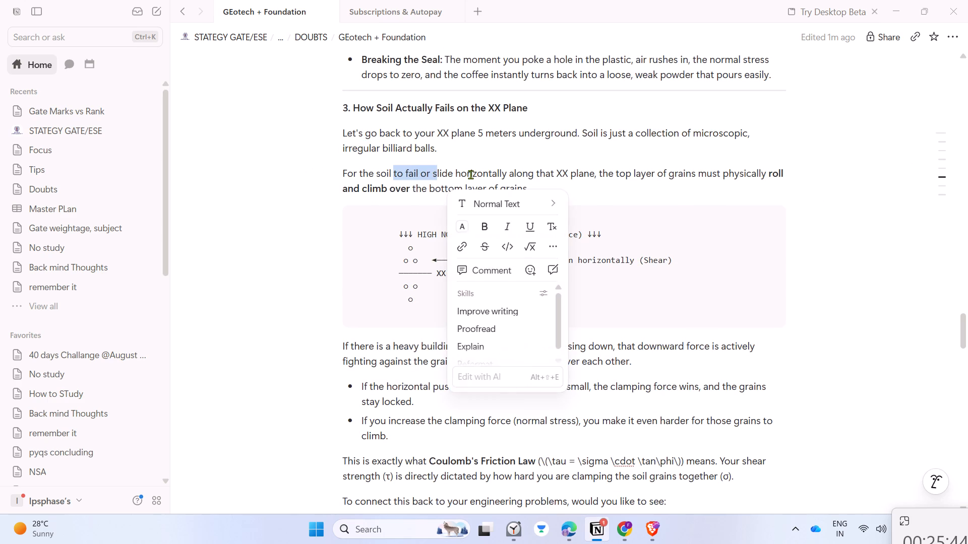
left_click(470, 174)
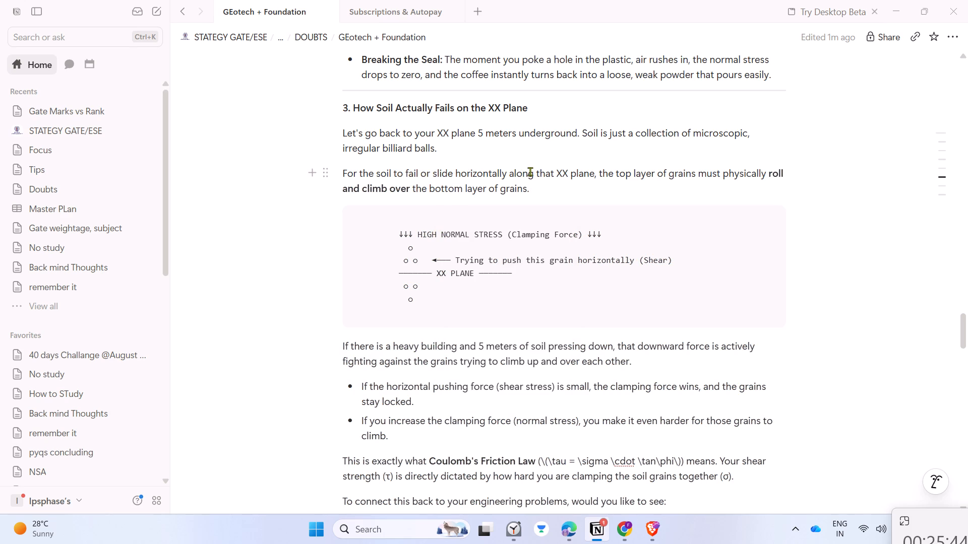
left_click(551, 171)
left_click_drag(586, 172, 712, 174)
left_click(725, 172)
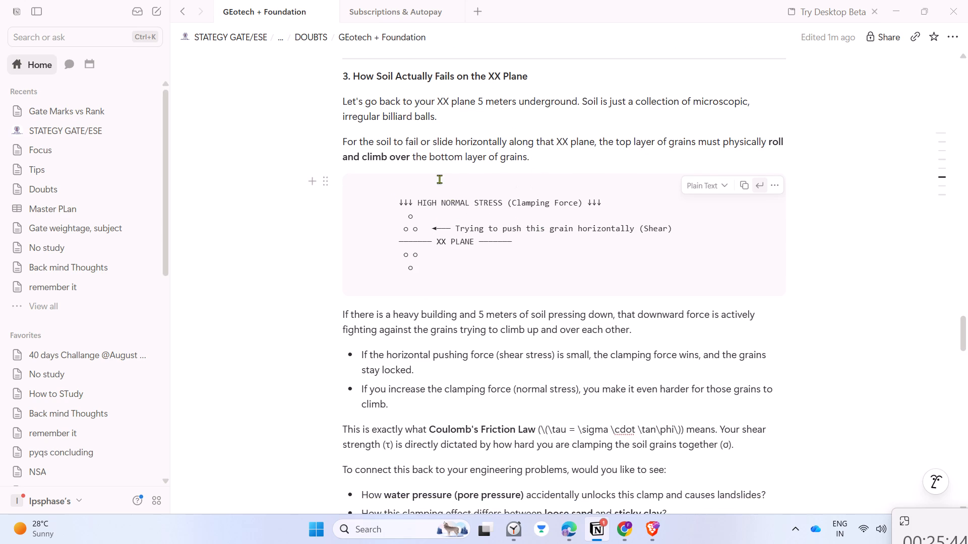
Read the phrase about a heavy building and 5 meters of soil pressing down, below the high normal stress diagram.
scroll(443, 182, "down", 1)
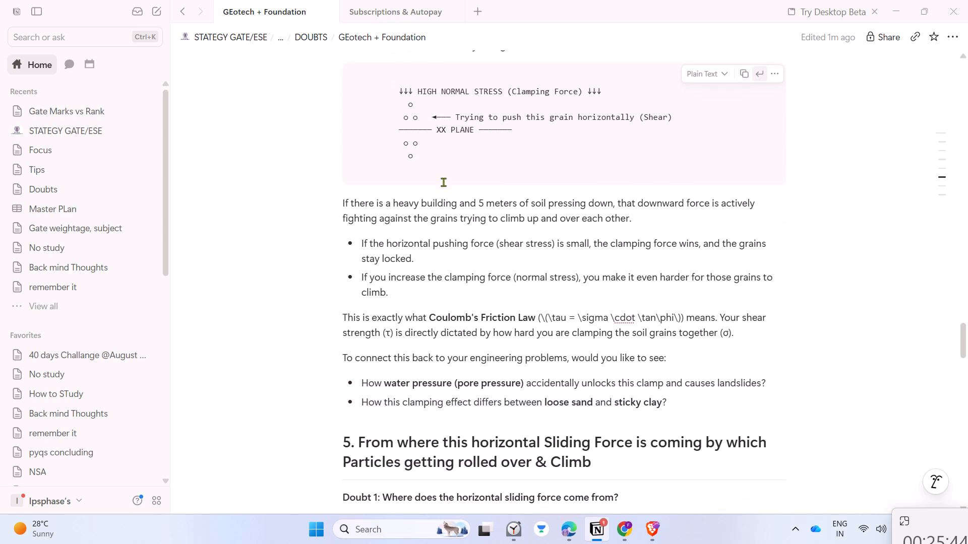
left_click(398, 186)
left_click_drag(437, 183, 510, 187)
left_click(522, 187)
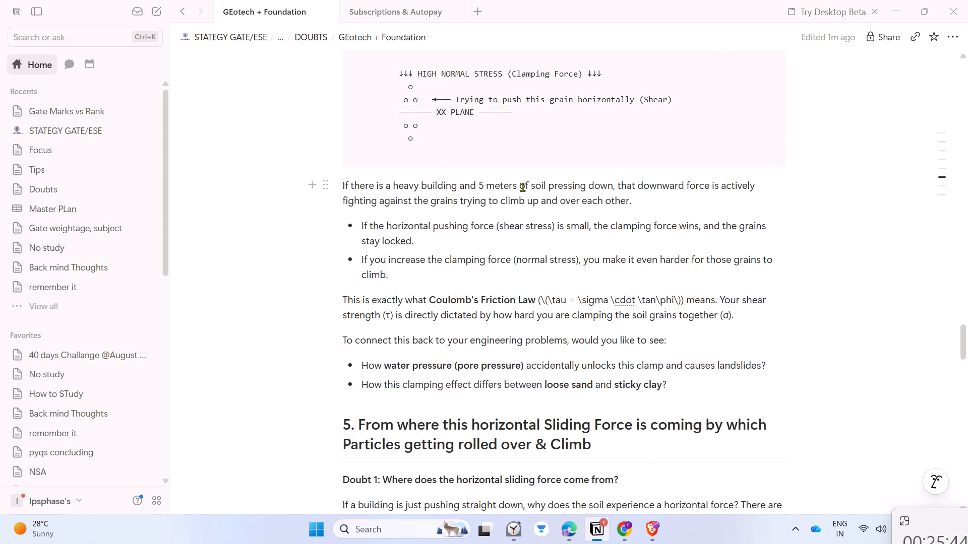
left_click(420, 193)
left_click_drag(490, 188, 593, 184)
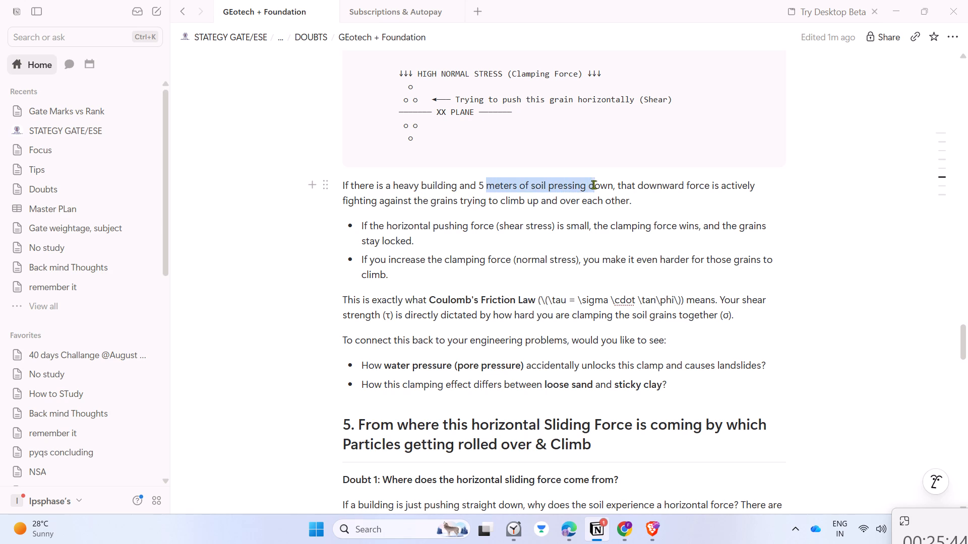
left_click_drag(593, 184, 599, 186)
left_click(519, 200)
left_click_drag(481, 187, 494, 184)
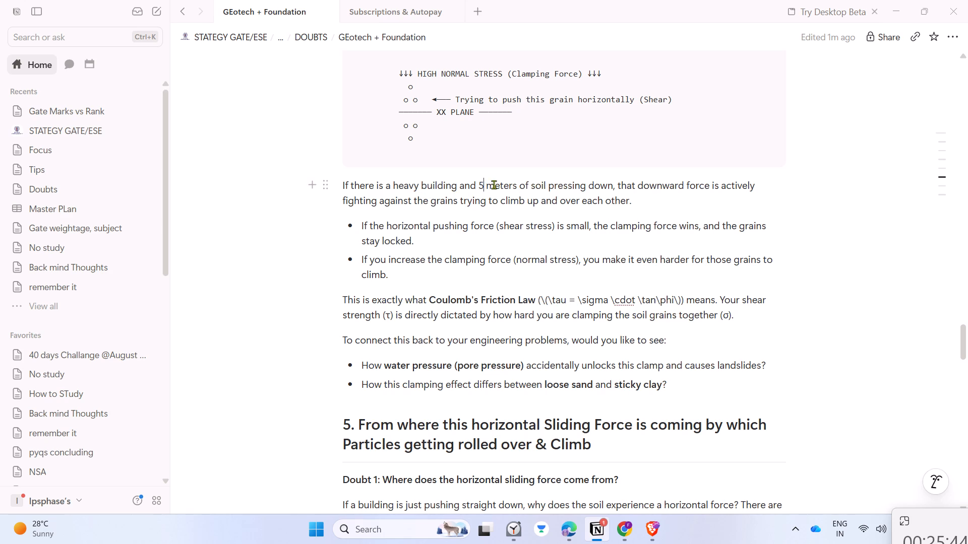
left_click_drag(494, 184, 530, 185)
left_click(554, 185)
scroll(554, 185, "down", 1)
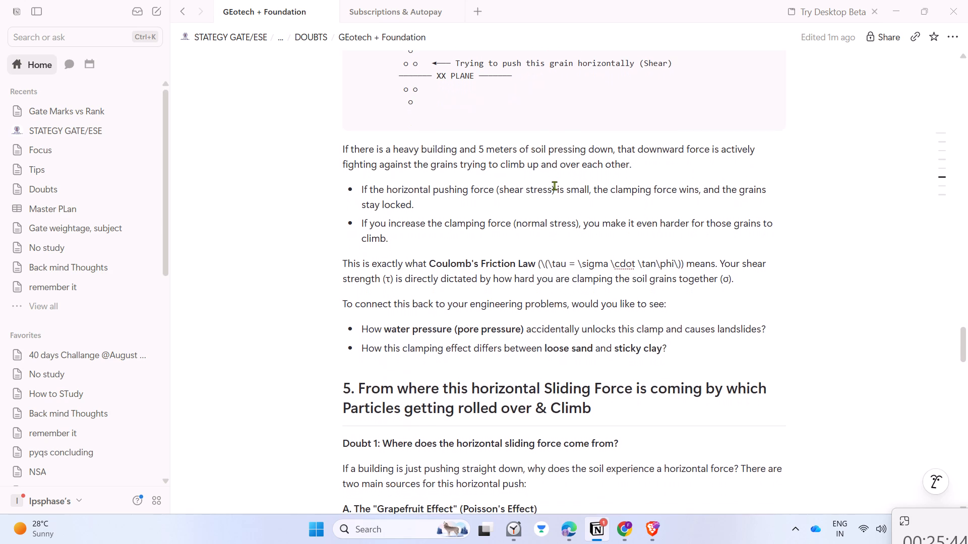
Study the heavy building paragraph again, through the downward force fighting against the grains trying to climb over each other.
left_click(395, 164)
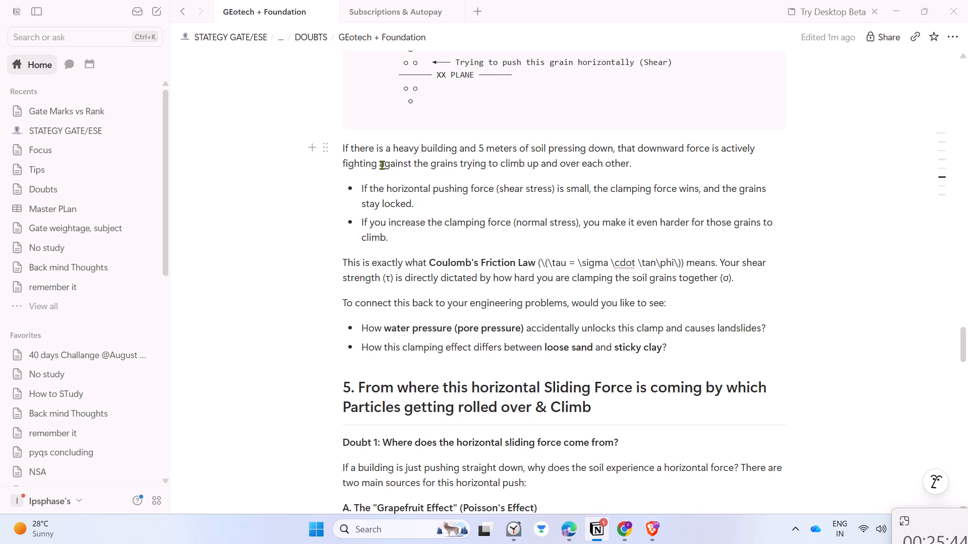
left_click_drag(382, 165, 466, 162)
left_click(485, 163)
left_click_drag(474, 148, 514, 147)
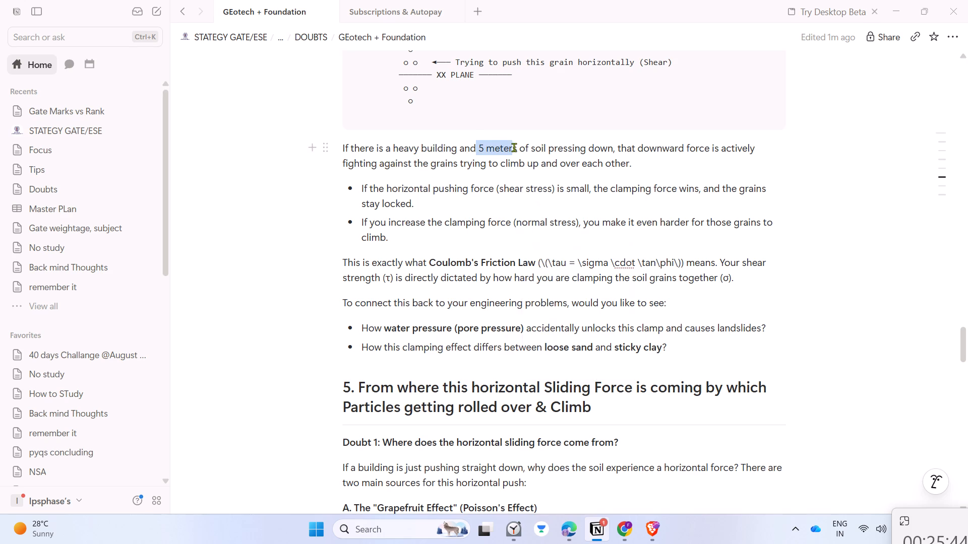
left_click(548, 150)
scroll(463, 177, "up", 1)
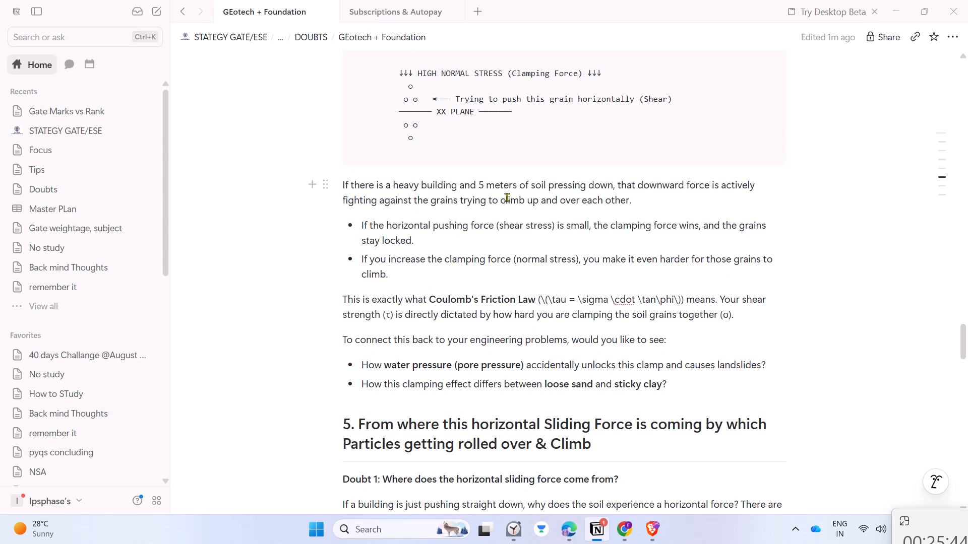
left_click_drag(465, 186, 609, 190)
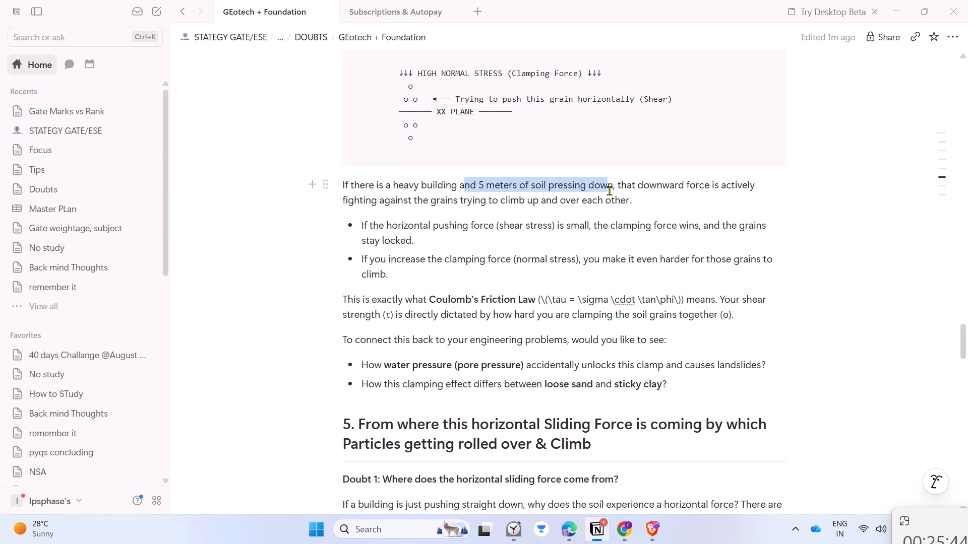
left_click(627, 189)
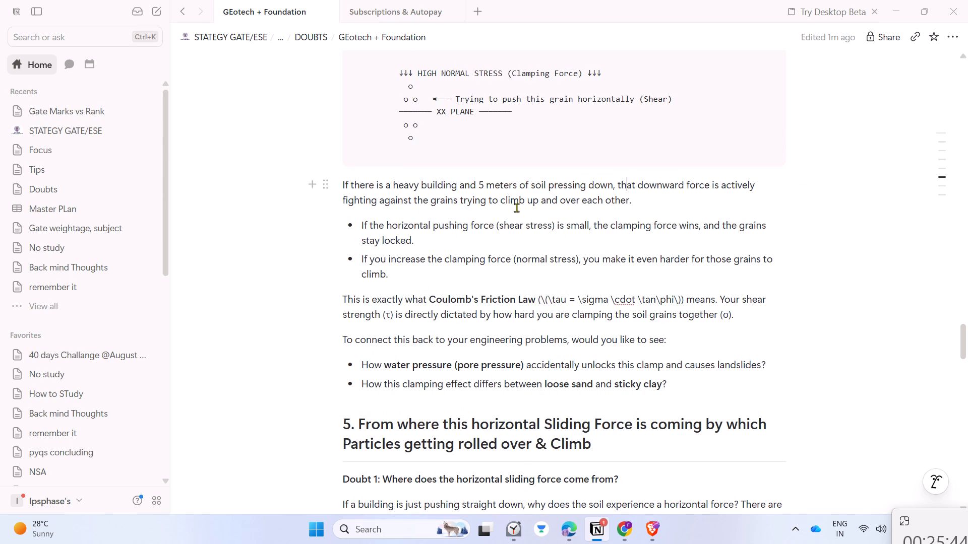
left_click_drag(378, 199, 420, 197)
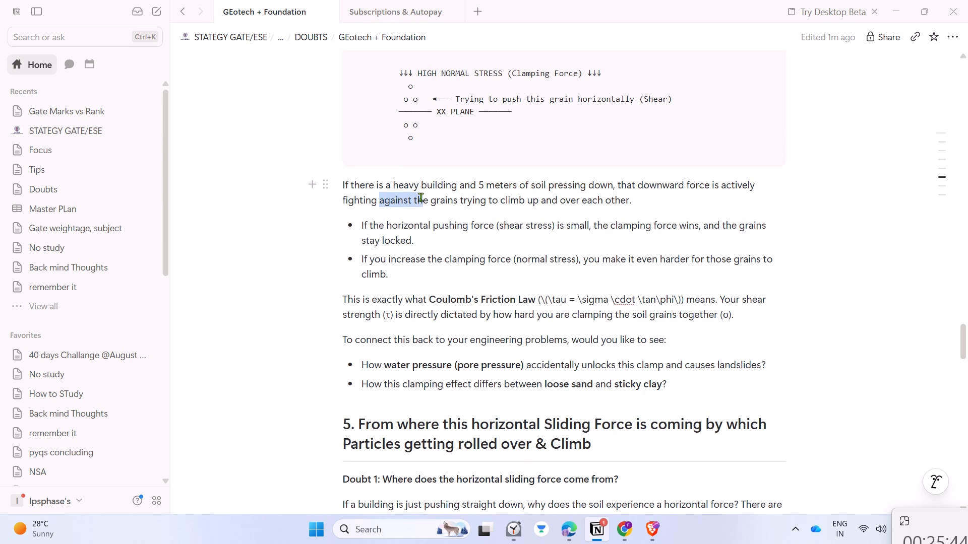
left_click_drag(420, 197, 468, 199)
left_click(511, 195)
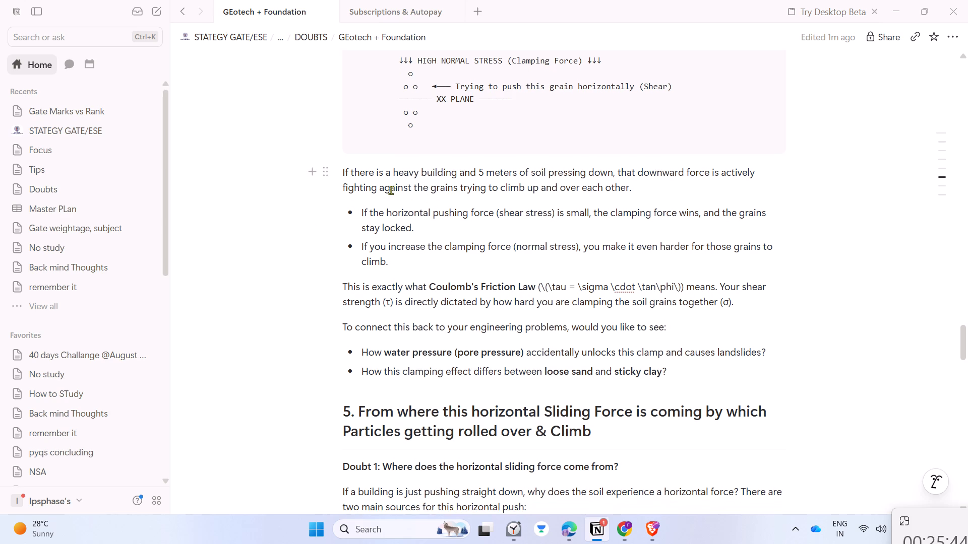
left_click_drag(378, 189, 463, 187)
left_click(502, 189)
left_click_drag(484, 191, 618, 185)
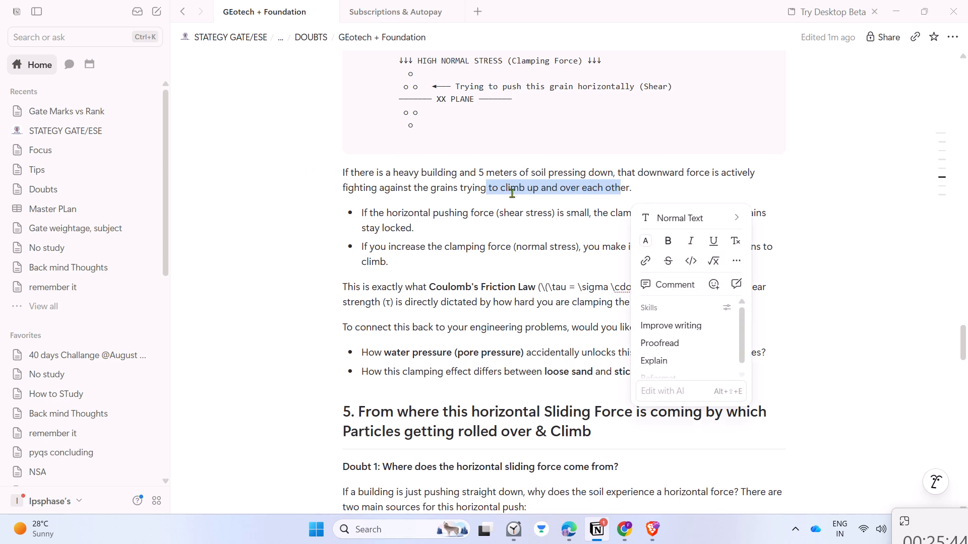
left_click(512, 193)
Read the start of the bullet on a small horizontal pushing force (shear stress), below the heavy building paragraph.
scroll(656, 192, "down", 1)
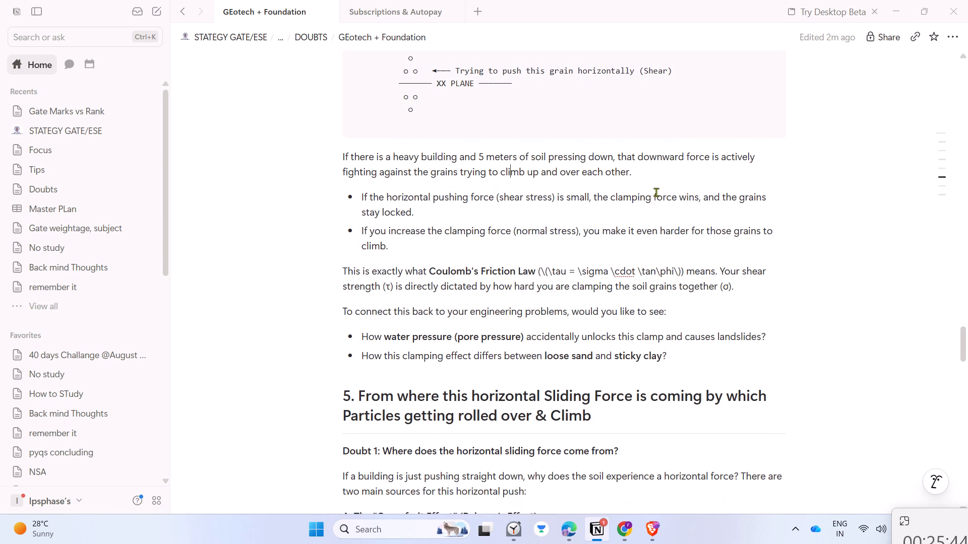
scroll(656, 192, "down", 1)
scroll(503, 174, "down", 1)
left_click_drag(380, 162, 396, 159)
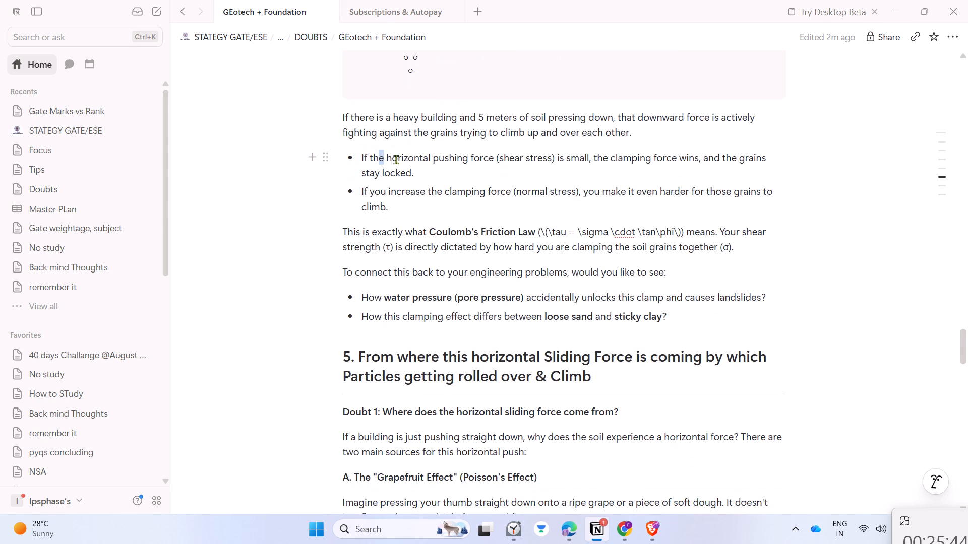
left_click_drag(396, 159, 495, 151)
left_click(523, 153)
left_click(552, 152)
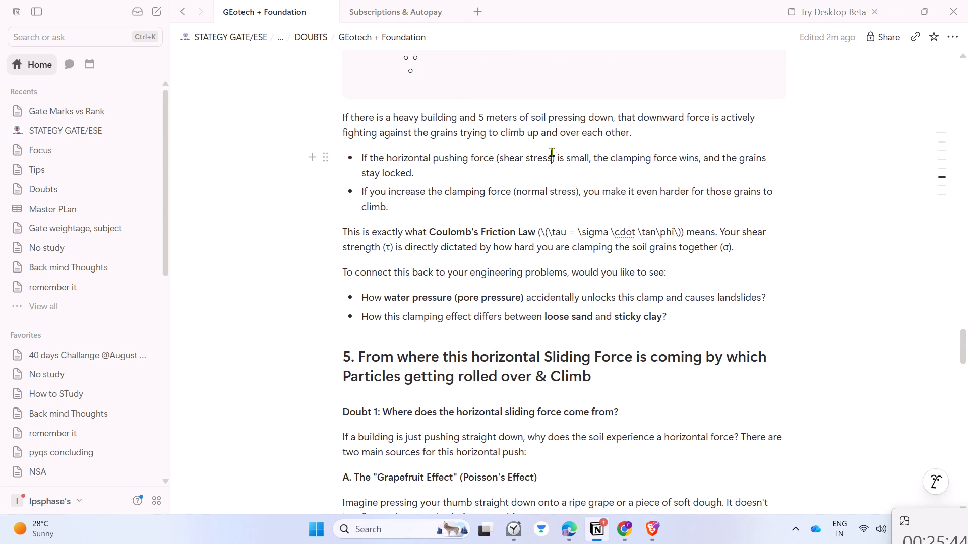
left_click(561, 153)
Reread the heavy building paragraph, focusing on soil pressing down and the grains trying to climb up and over each other.
scroll(525, 155, "up", 1)
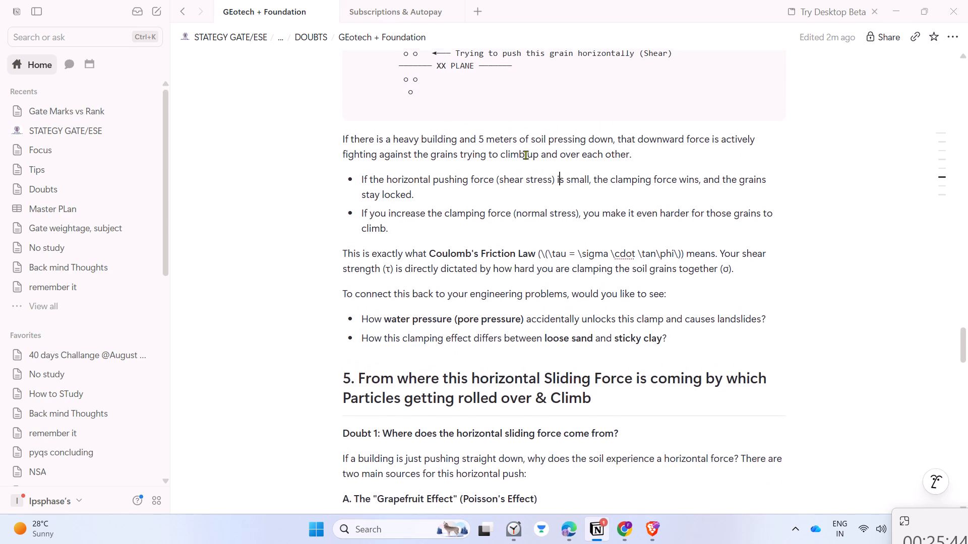
scroll(525, 155, "up", 1)
left_click_drag(519, 156, 575, 152)
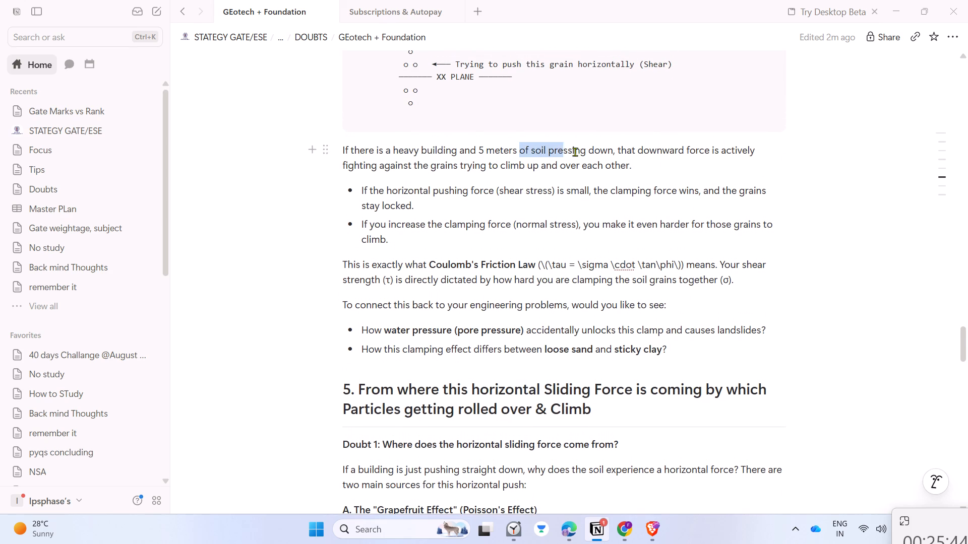
left_click_drag(575, 152, 623, 154)
left_click(660, 152)
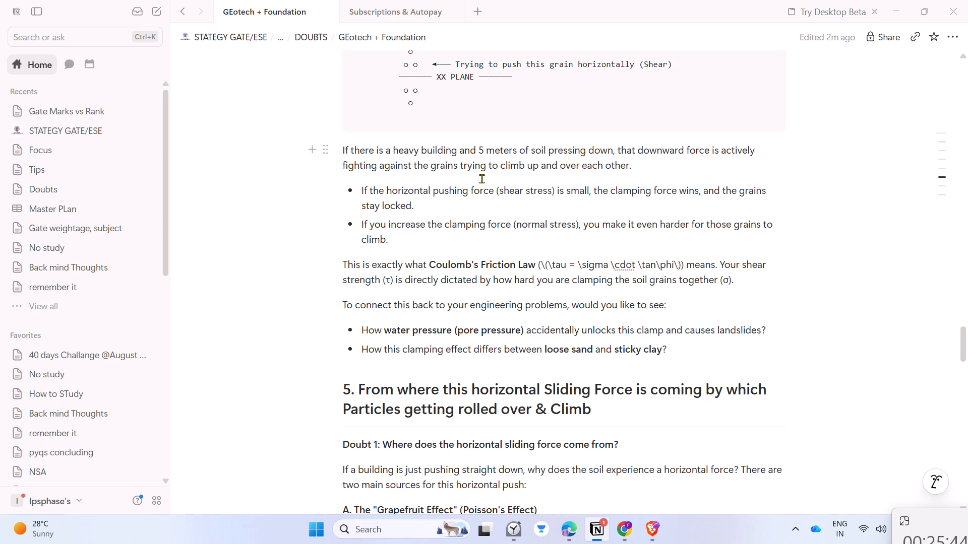
left_click(396, 177)
left_click(455, 177)
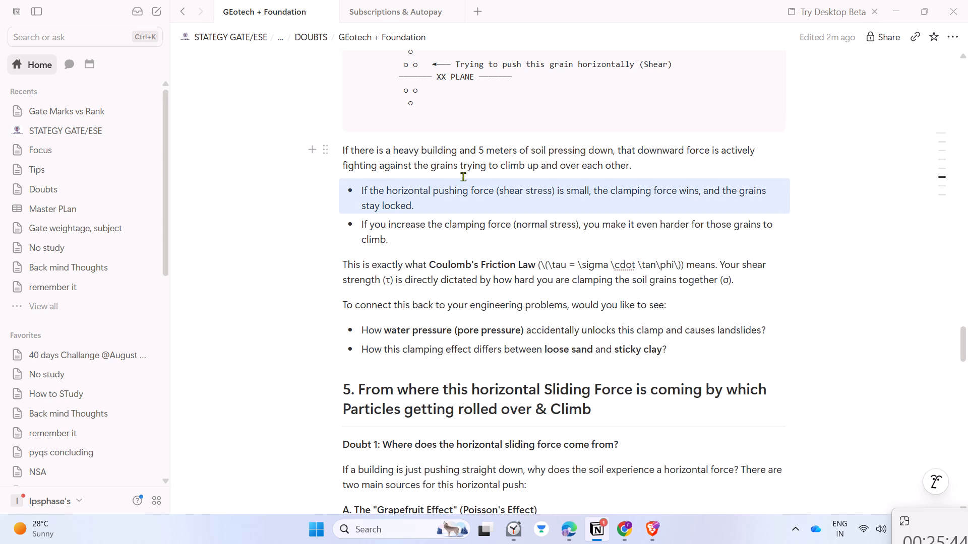
left_click(515, 171)
left_click(554, 170)
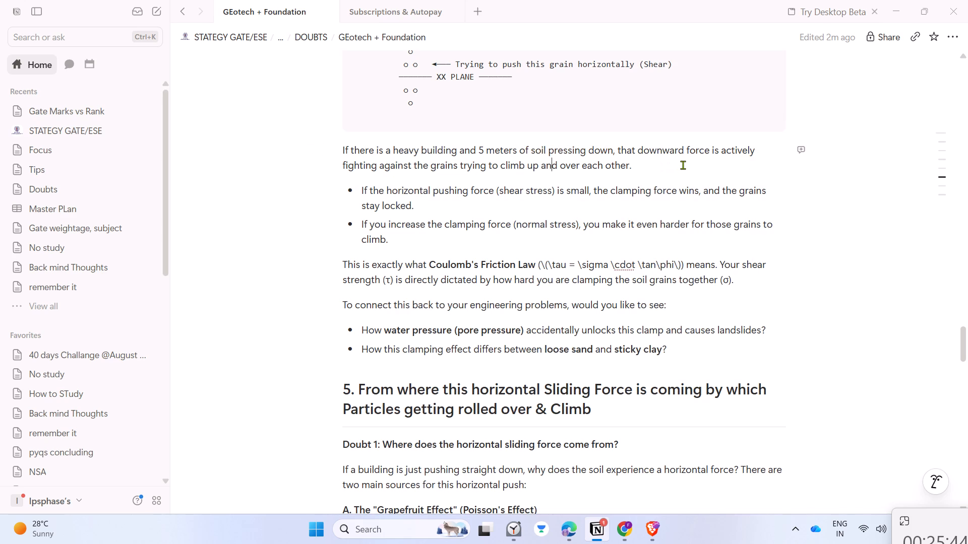
left_click_drag(461, 171, 549, 169)
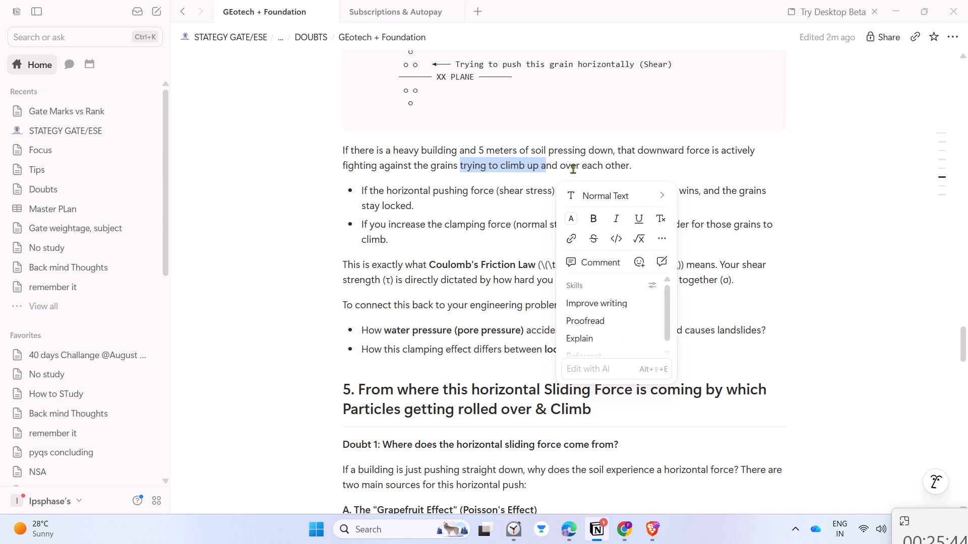
scroll(573, 169, "down", 1)
left_click(464, 180)
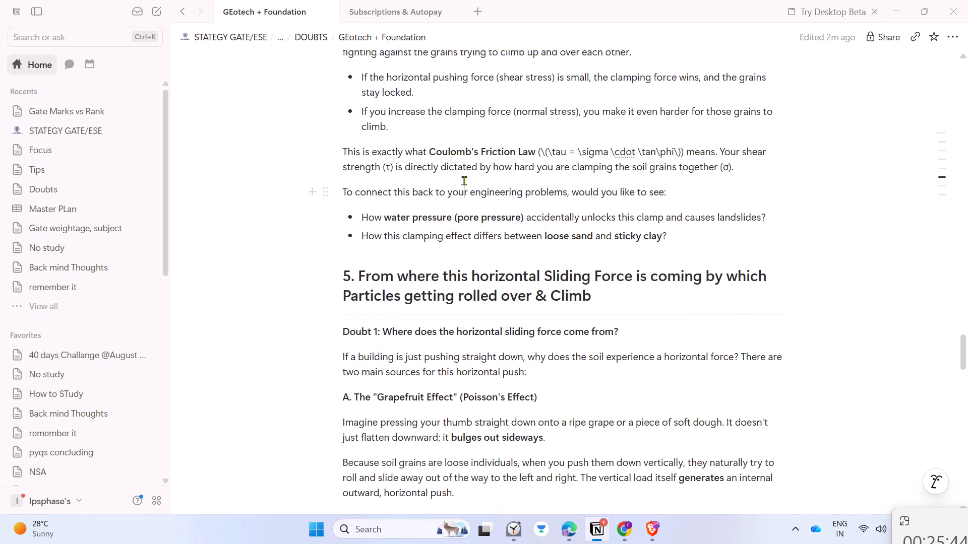
scroll(464, 180, "down", 1)
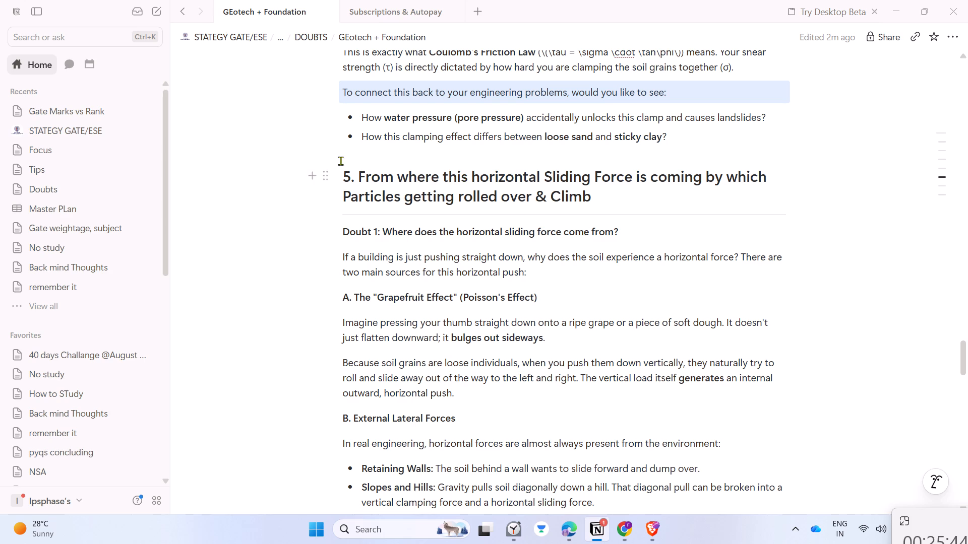
Read the small shear stress bullet phrase by phrase, through the clamping force winning and the grains staying locked.
scroll(424, 195, "up", 2)
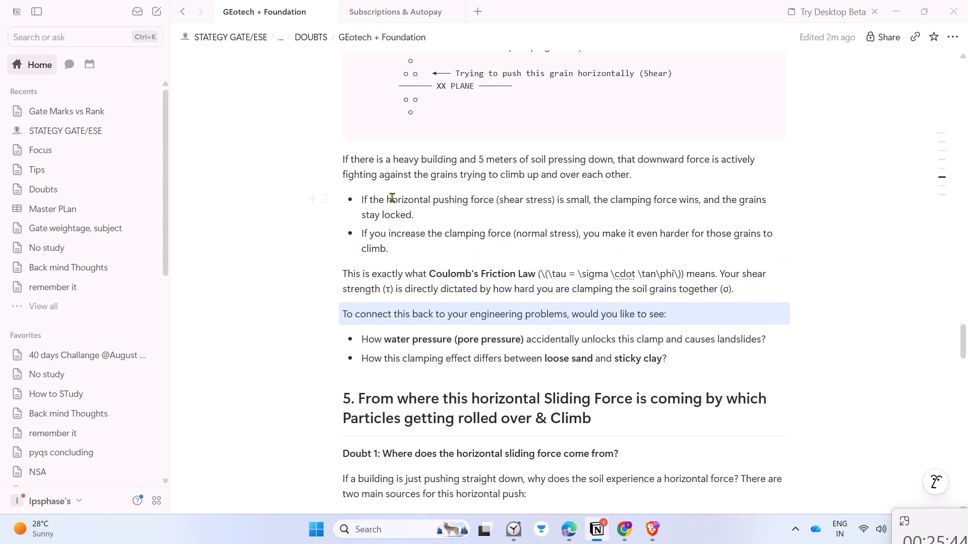
left_click(371, 197)
left_click(436, 198)
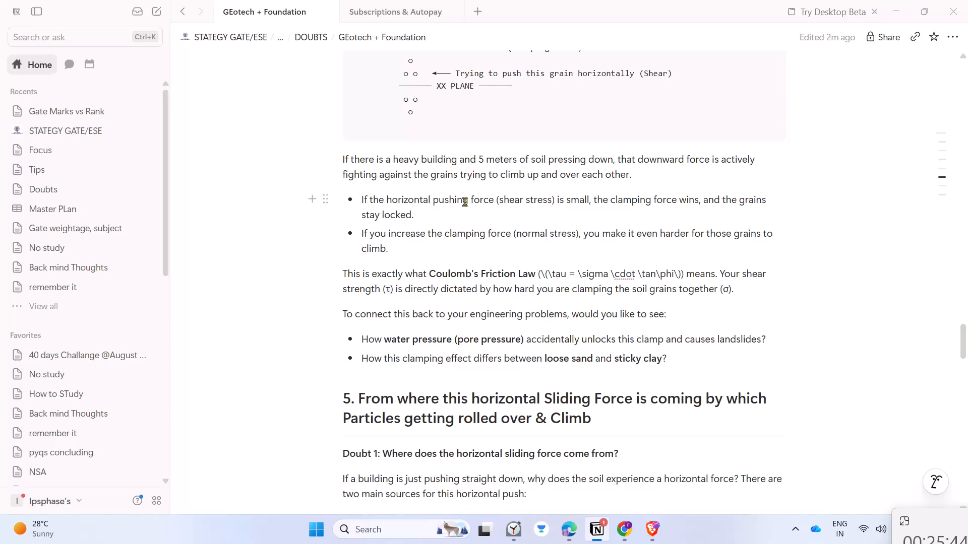
left_click(486, 196)
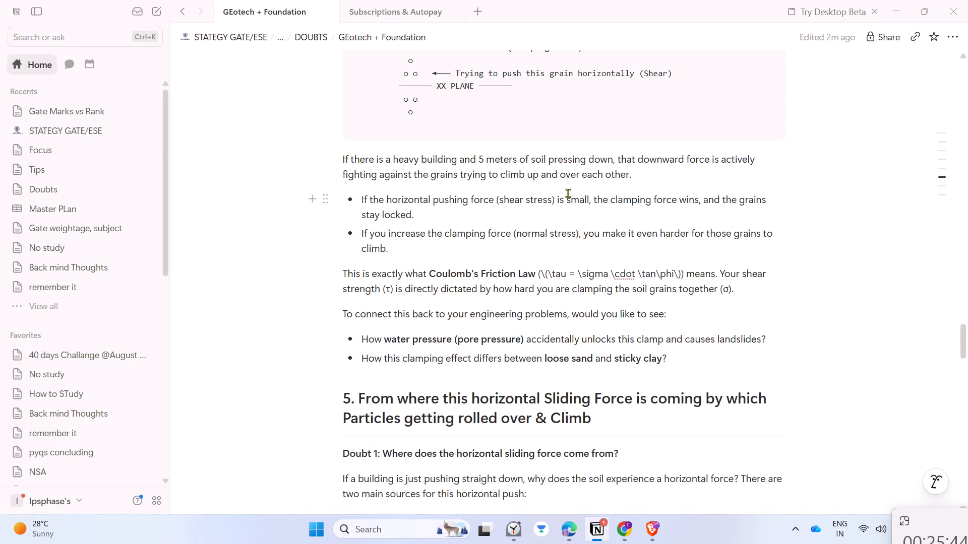
left_click(568, 193)
left_click(599, 194)
left_click(615, 200)
left_click(669, 200)
left_click(689, 199)
left_click(719, 199)
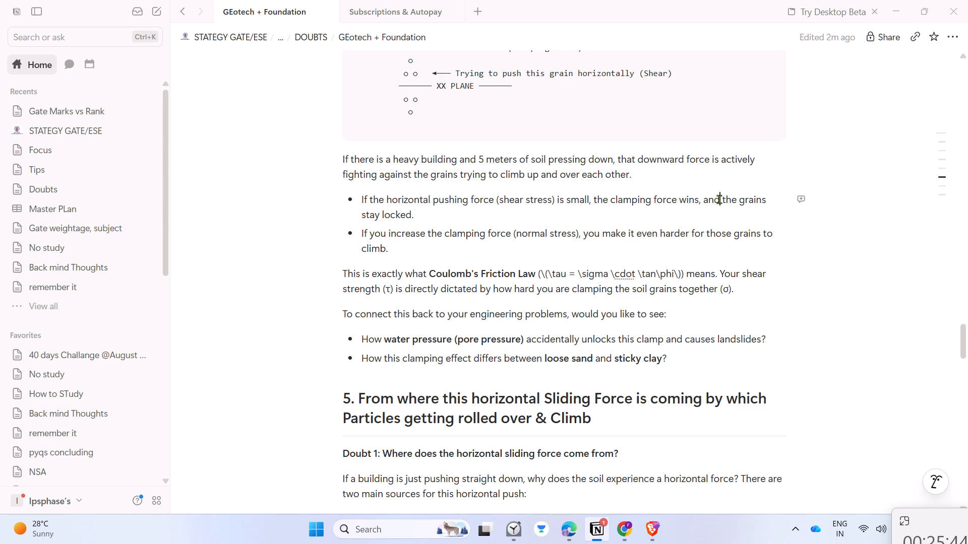
left_click(698, 199)
left_click(423, 217)
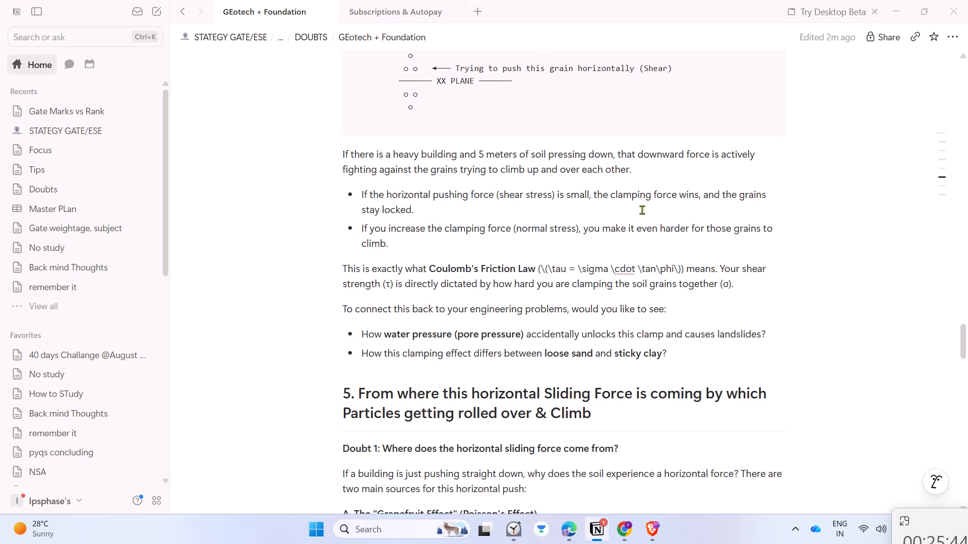
left_click(626, 195)
Study the bullet on increasing the clamping force (normal stress), comparing it with the horizontal pushing force bullet above.
scroll(444, 244, "down", 1)
left_click_drag(407, 183, 527, 180)
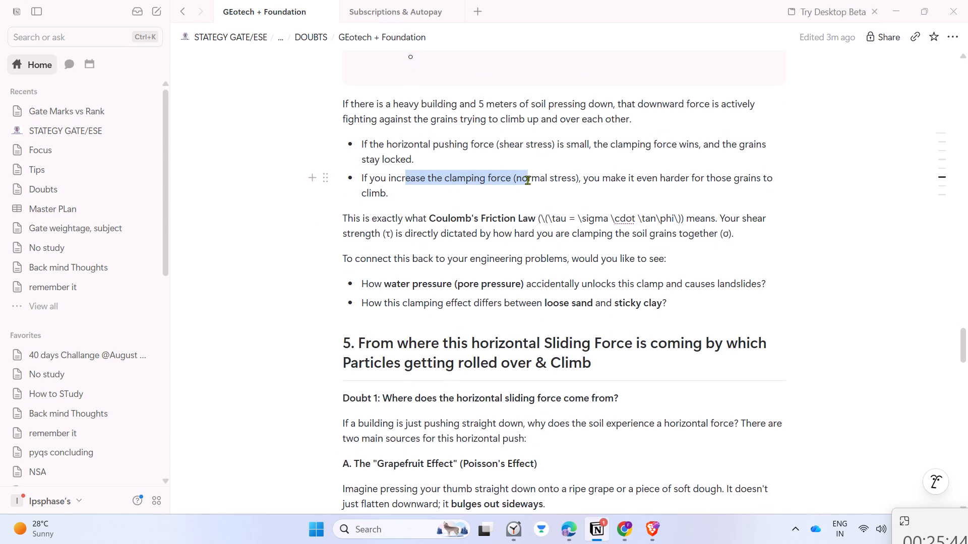
left_click_drag(527, 180, 570, 182)
left_click(603, 184)
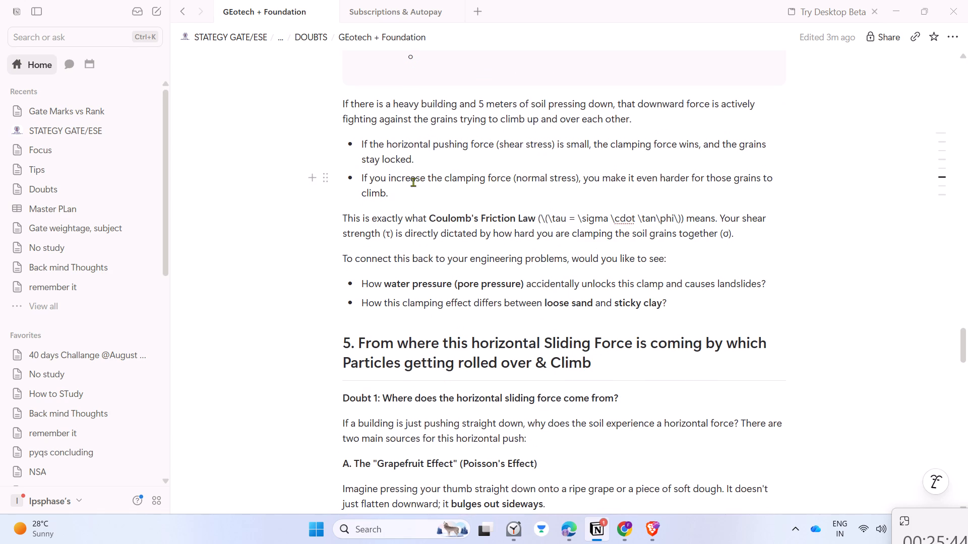
left_click(446, 175)
left_click(506, 174)
left_click_drag(439, 144, 488, 134)
left_click(472, 173)
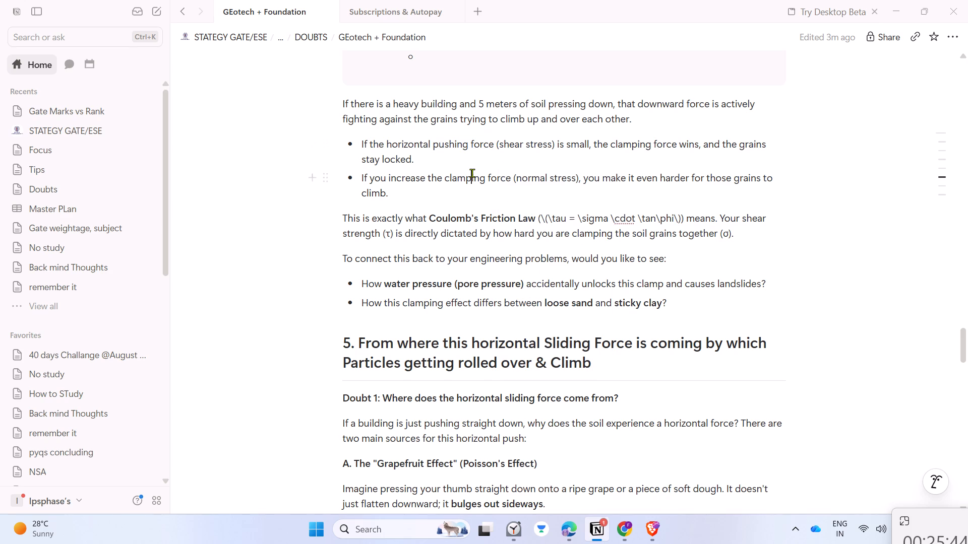
left_click(593, 174)
left_click_drag(686, 176, 766, 174)
left_click(509, 161)
Read the Coulomb's Friction Law paragraph on how clamping the soil grains together dictates shear strength.
scroll(509, 161, "down", 1)
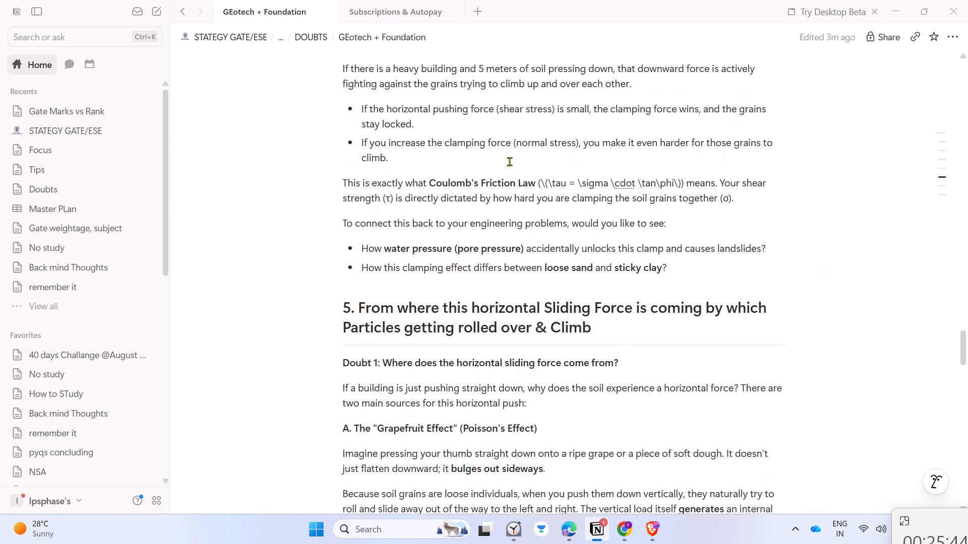
scroll(509, 161, "down", 1)
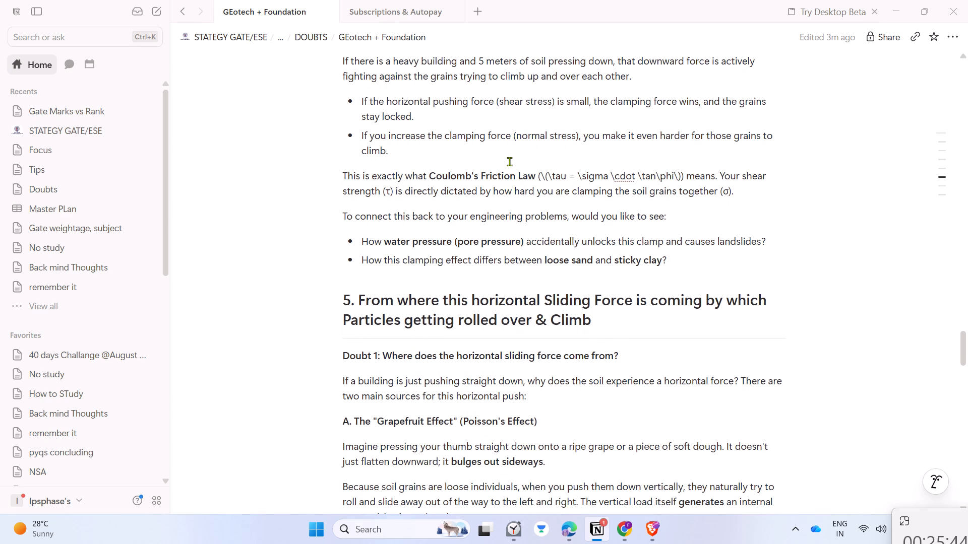
scroll(509, 161, "down", 1)
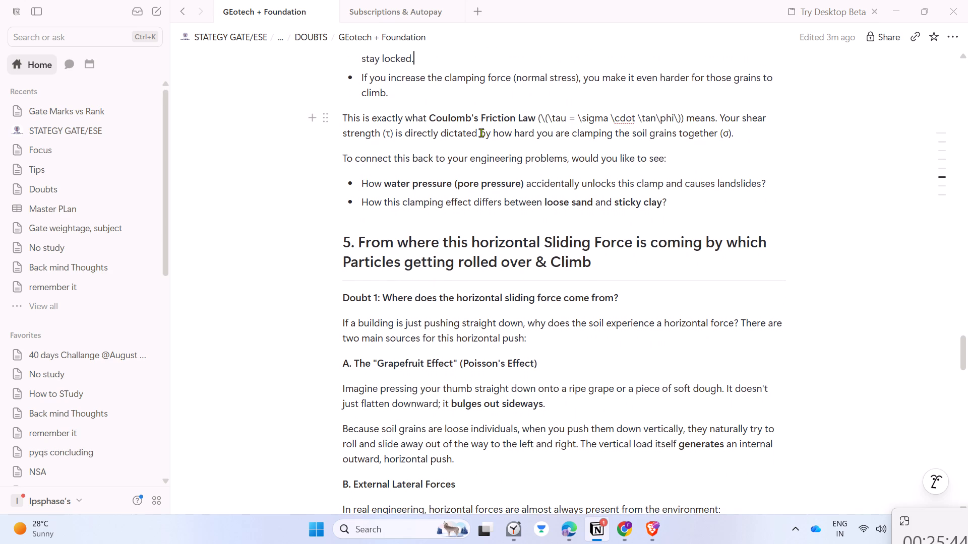
left_click(389, 131)
left_click(466, 132)
left_click_drag(490, 132, 621, 137)
left_click(673, 134)
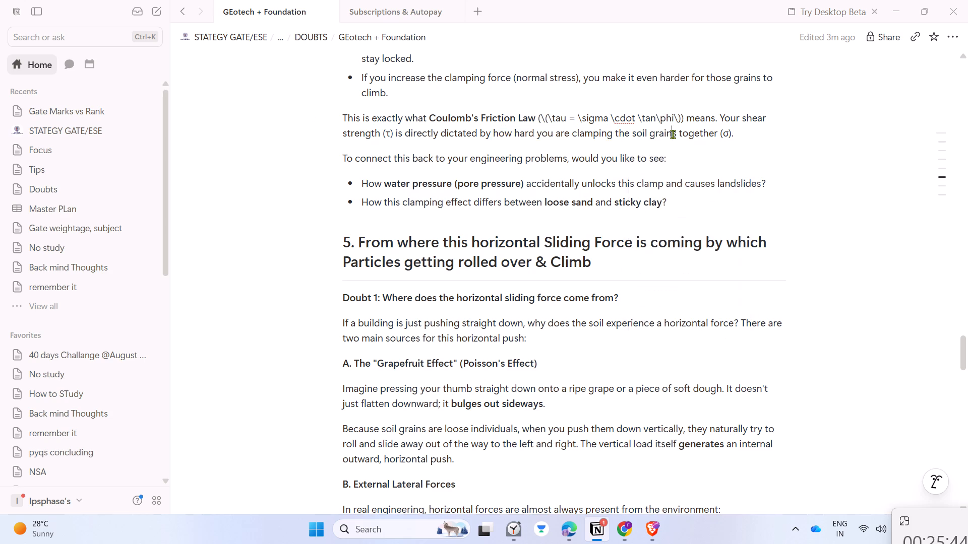
Read the closing questions on pore pressure unlocking the clamp and loose sand versus sticky clay, continuing to section 5 on horizontal sliding force.
scroll(673, 134, "down", 1)
left_click_drag(396, 105, 635, 104)
left_click(442, 139)
left_click(402, 135)
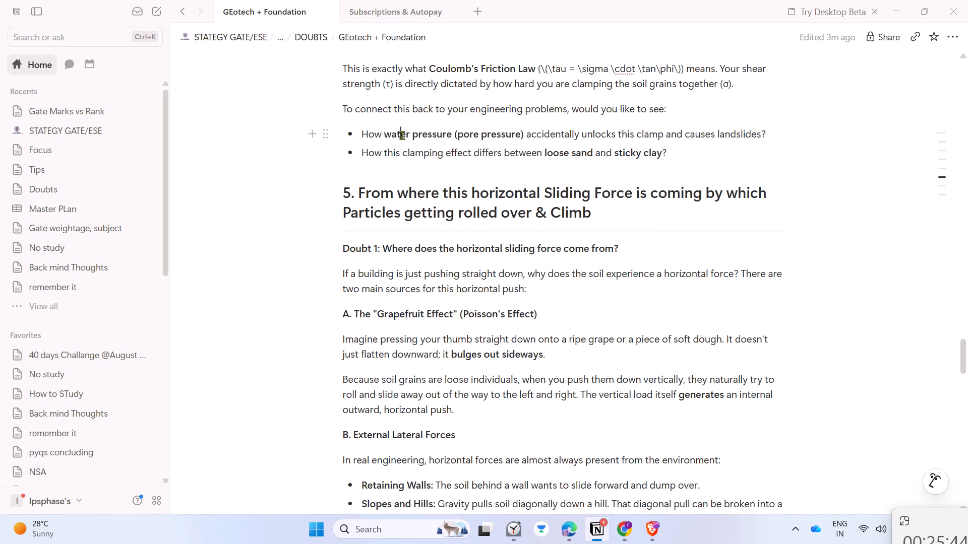
left_click_drag(431, 136, 519, 134)
left_click_drag(565, 129, 693, 129)
left_click(719, 129)
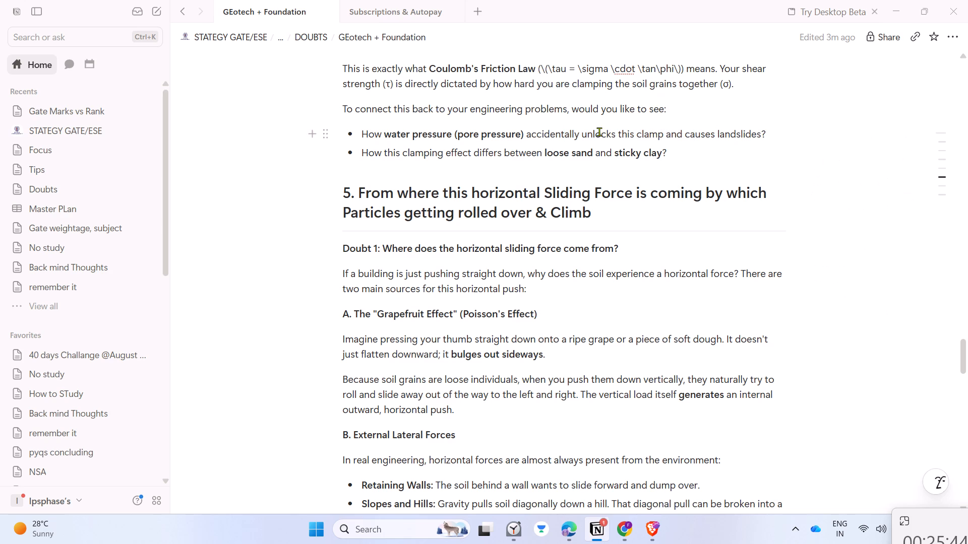
left_click_drag(399, 134, 416, 132)
left_click(481, 124)
scroll(481, 124, "down", 1)
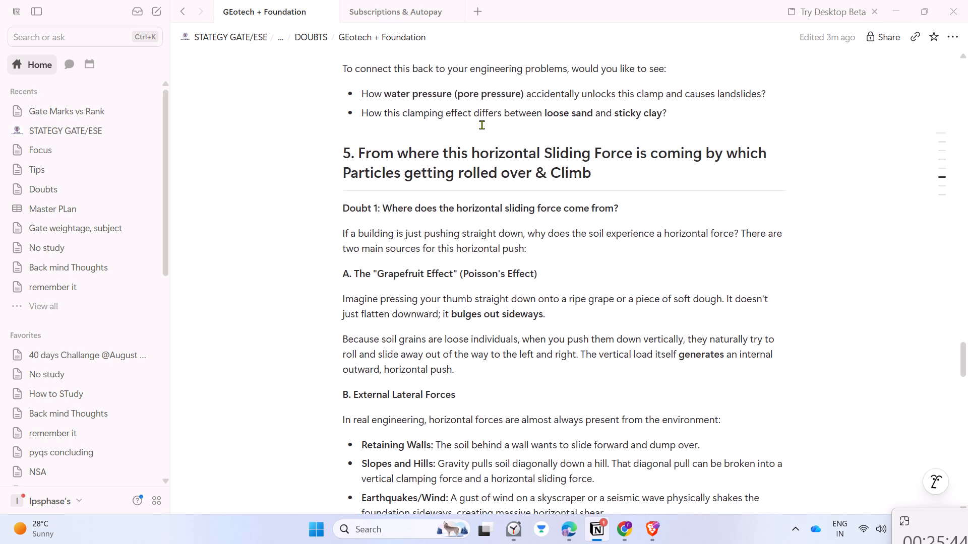
scroll(481, 124, "down", 1)
left_click_drag(370, 94, 477, 82)
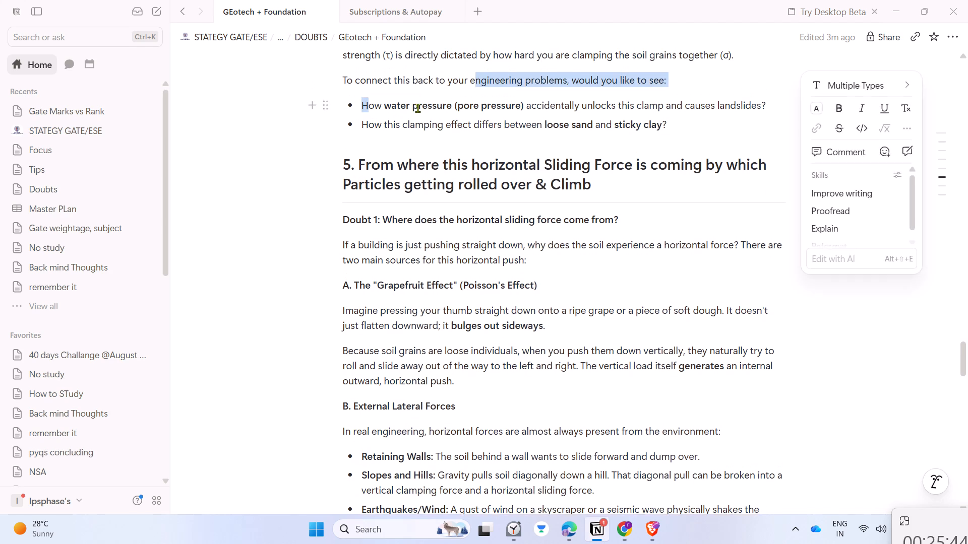
left_click(417, 108)
scroll(417, 108, "down", 1)
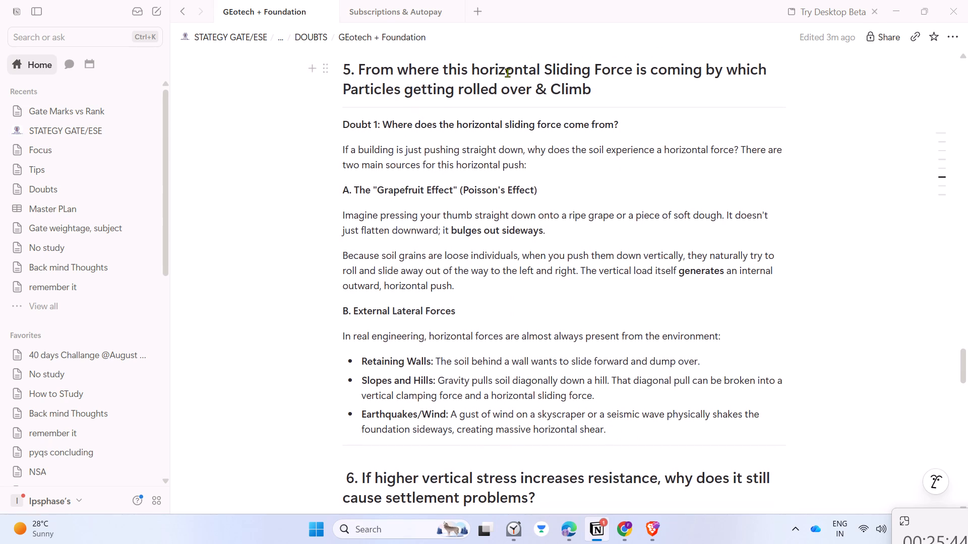
Read section 5's Doubt 1 on where the horizontal sliding force comes from, including the Grapefruit Effect (Poisson's Effect) paragraphs.
left_click_drag(507, 73, 608, 280)
scroll(608, 280, "down", 2)
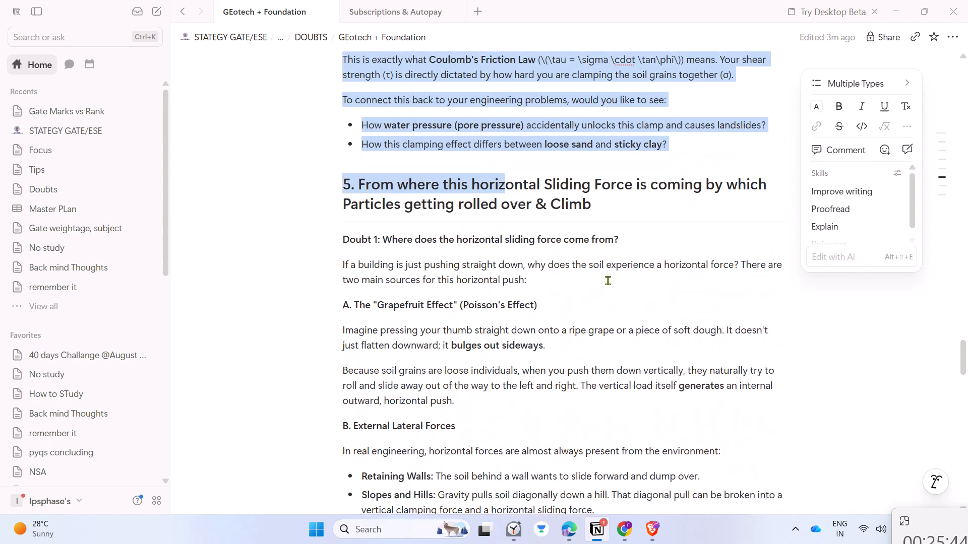
left_click(549, 273)
scroll(549, 273, "down", 1)
left_click_drag(449, 161, 560, 155)
left_click(439, 190)
scroll(439, 190, "down", 1)
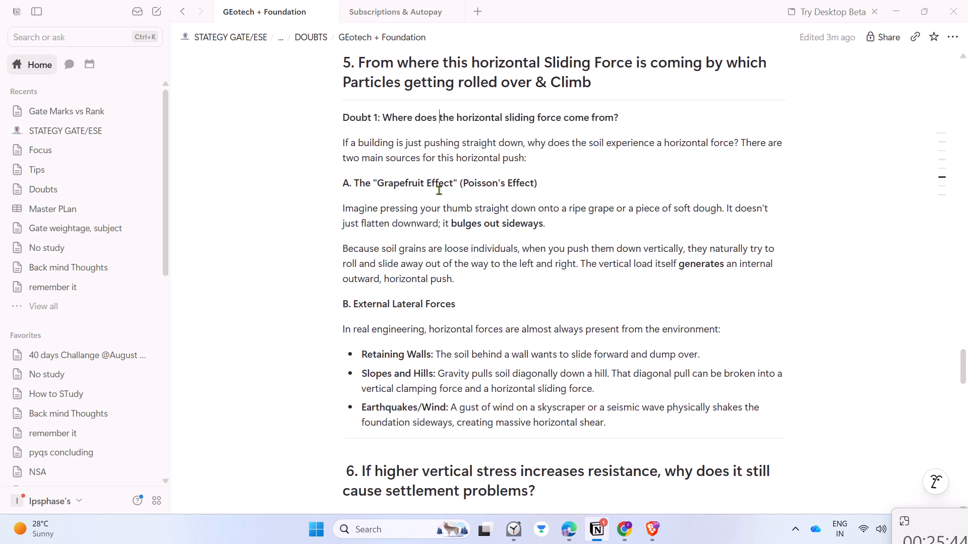
scroll(439, 190, "down", 1)
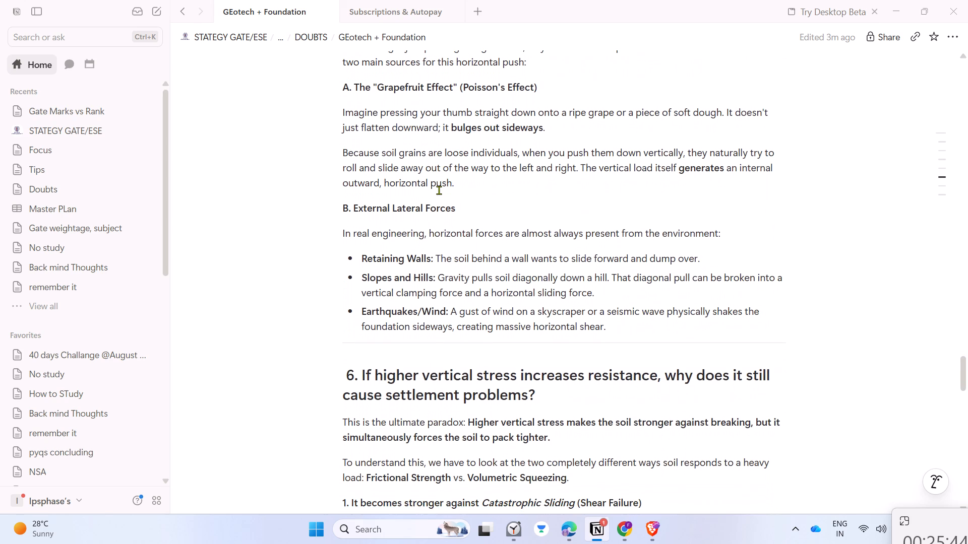
left_click(461, 139)
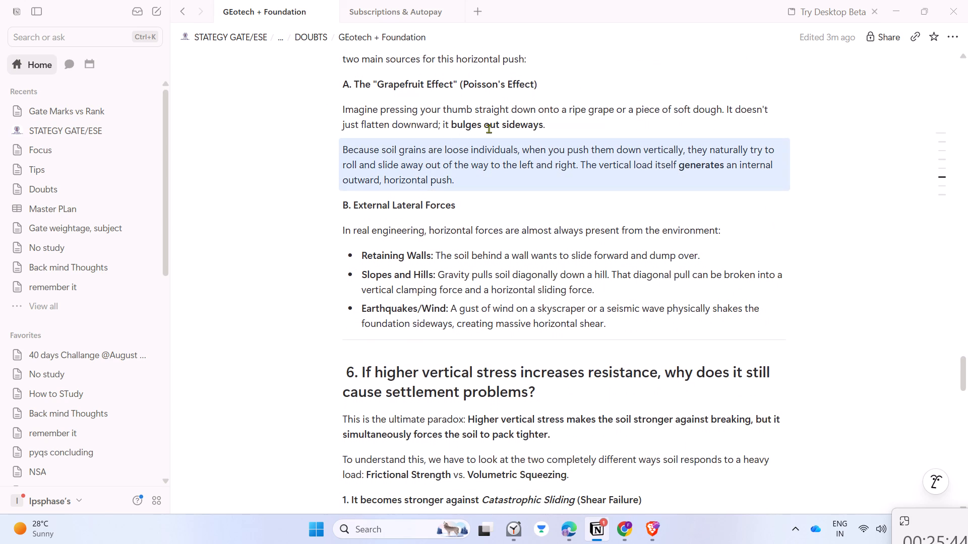
left_click(501, 126)
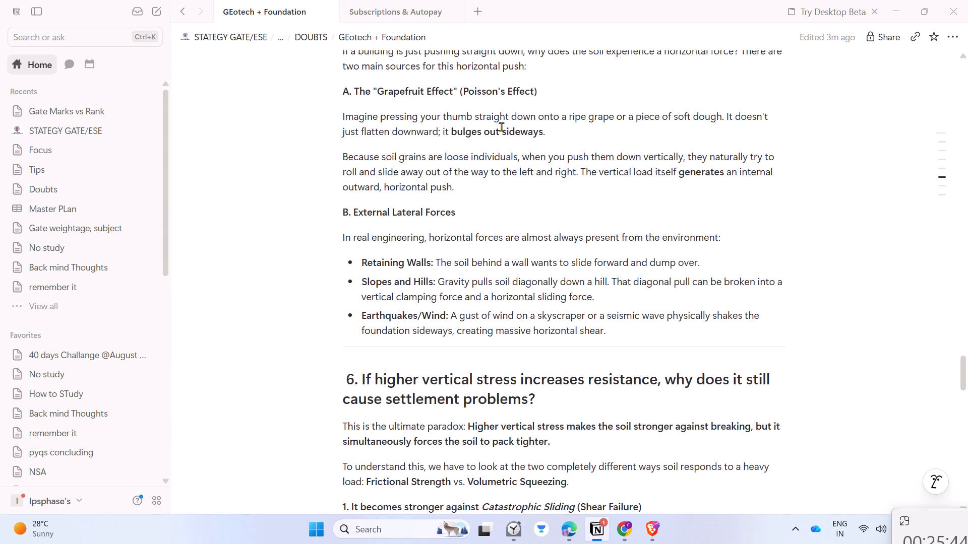
Read the External Lateral Forces bullets on retaining walls, slopes and hills, and earthquakes/wind.
scroll(501, 126, "down", 2)
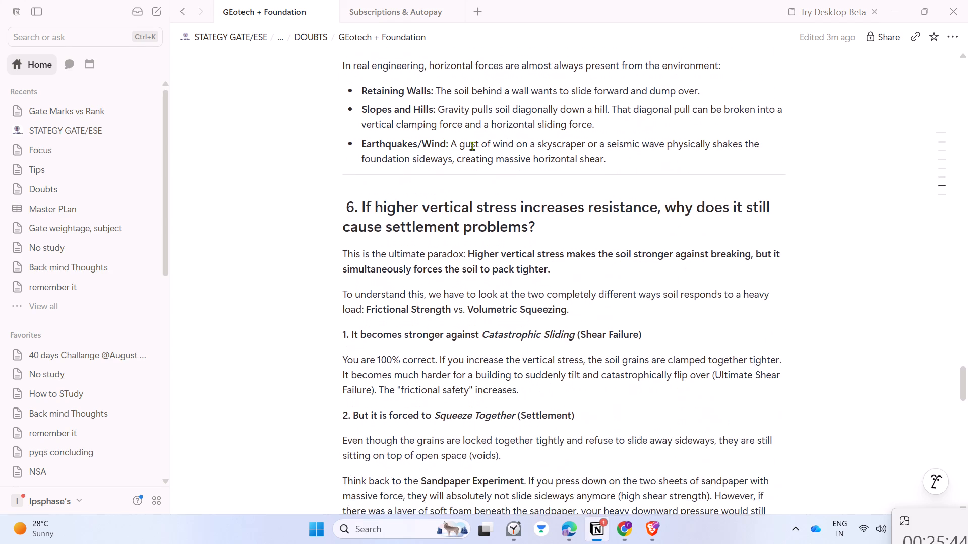
scroll(472, 146, "down", 2)
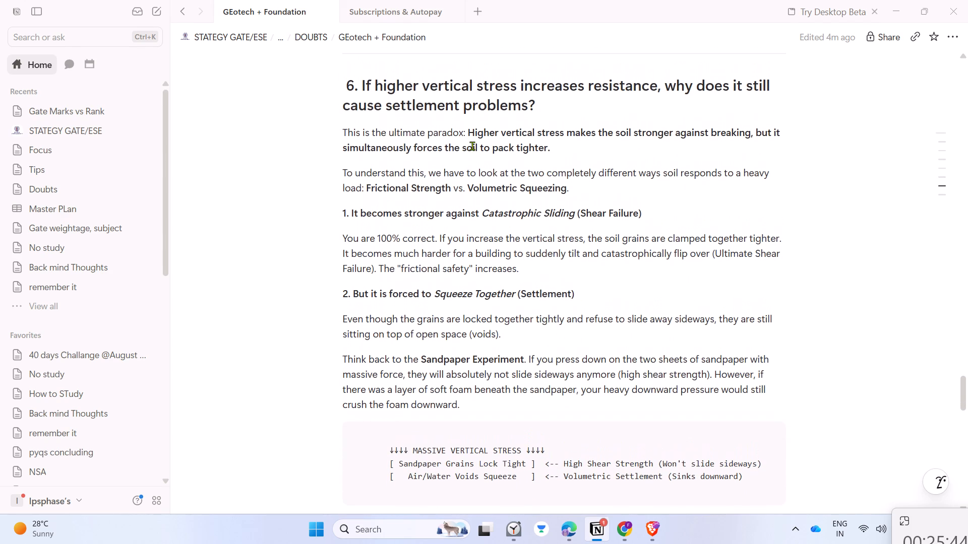
Read the section 6 heading question on higher vertical stress, resistance and settlement problems.
left_click_drag(399, 94, 609, 98)
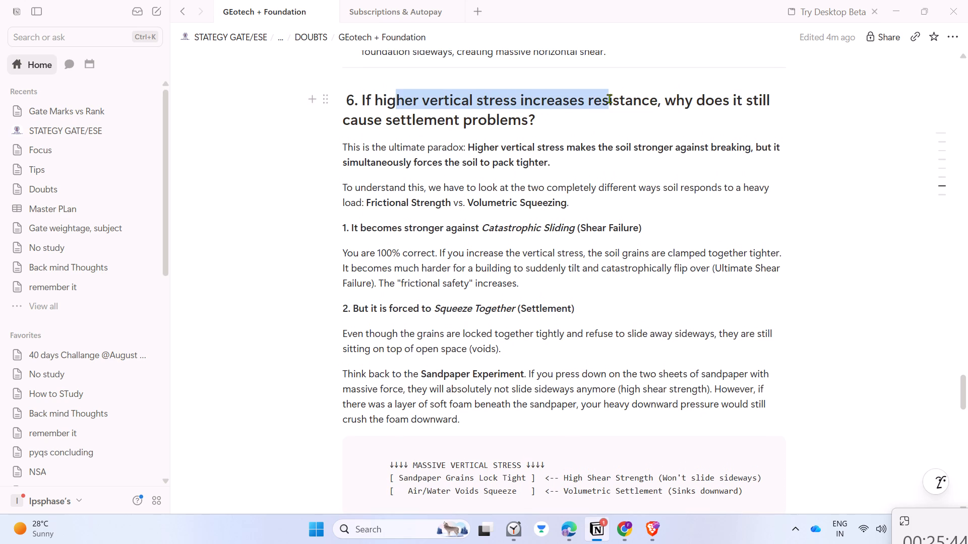
left_click_drag(609, 98, 617, 109)
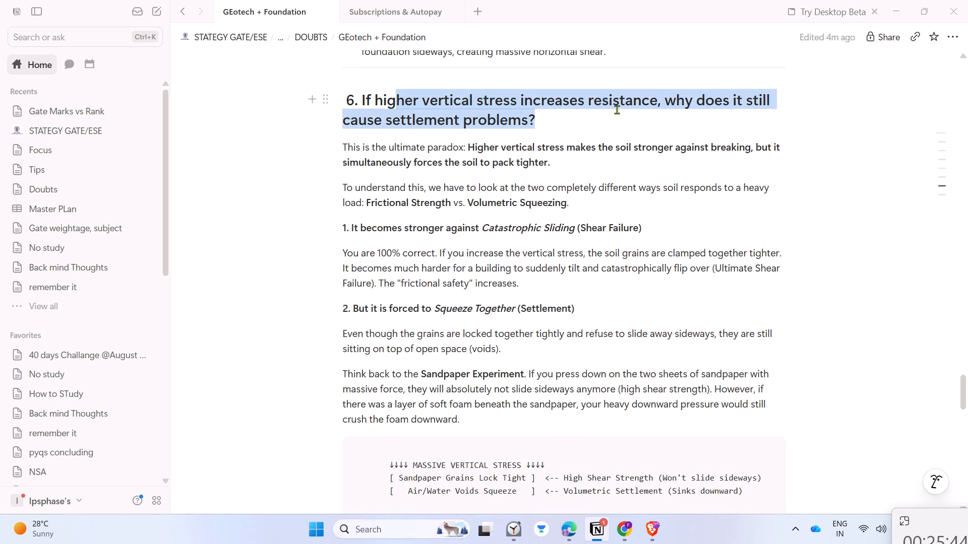
left_click_drag(617, 109, 633, 109)
left_click(526, 116)
scroll(526, 116, "down", 1)
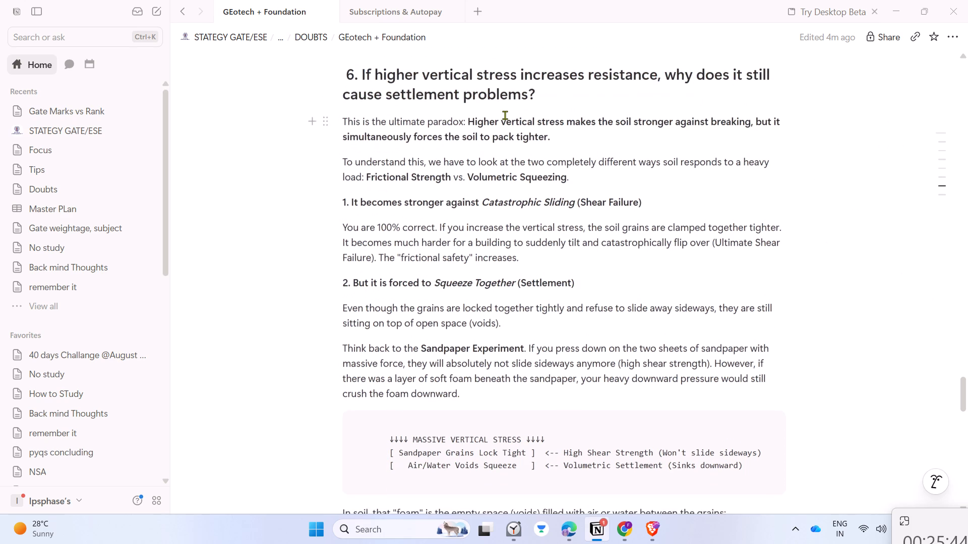
Study the ultimate paradox sentence phrase by phrase, covering vertical stress, strength against breaking and tighter soil packing.
left_click_drag(505, 115, 637, 113)
left_click(664, 125)
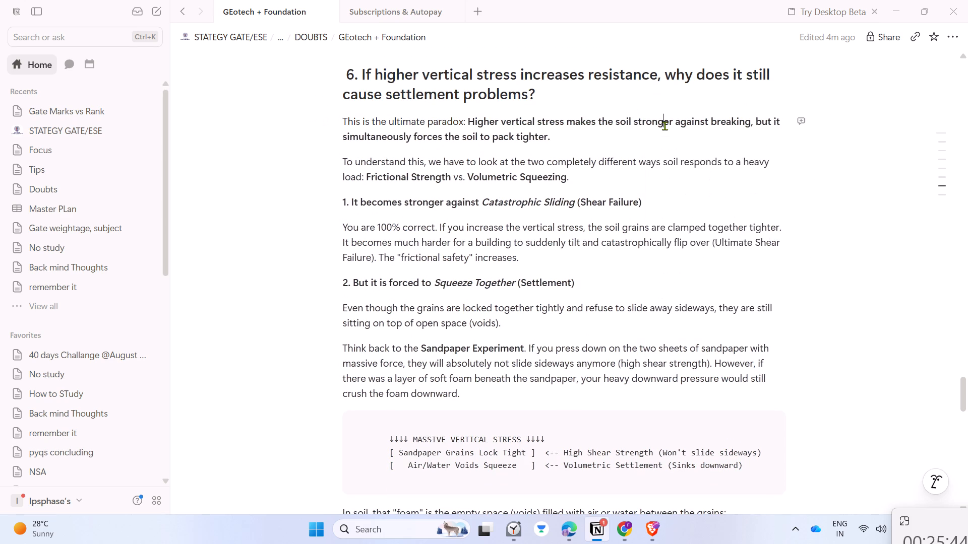
left_click_drag(683, 121, 740, 122)
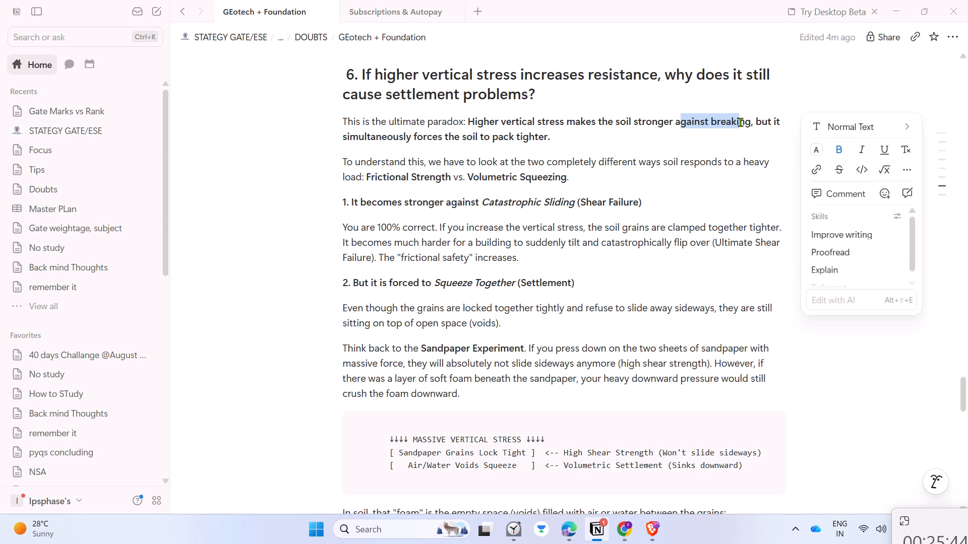
left_click(644, 121)
left_click_drag(644, 121, 697, 125)
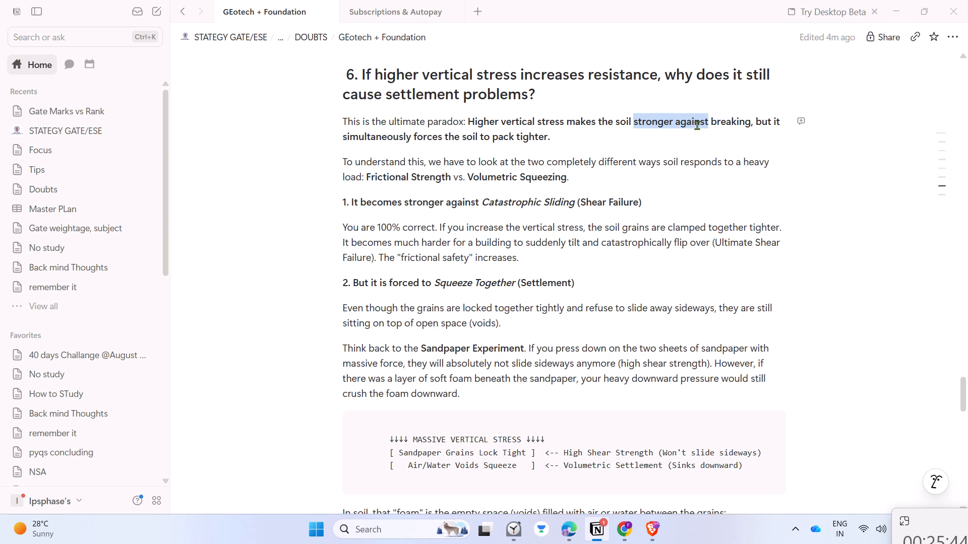
left_click_drag(697, 125, 731, 116)
left_click(685, 130)
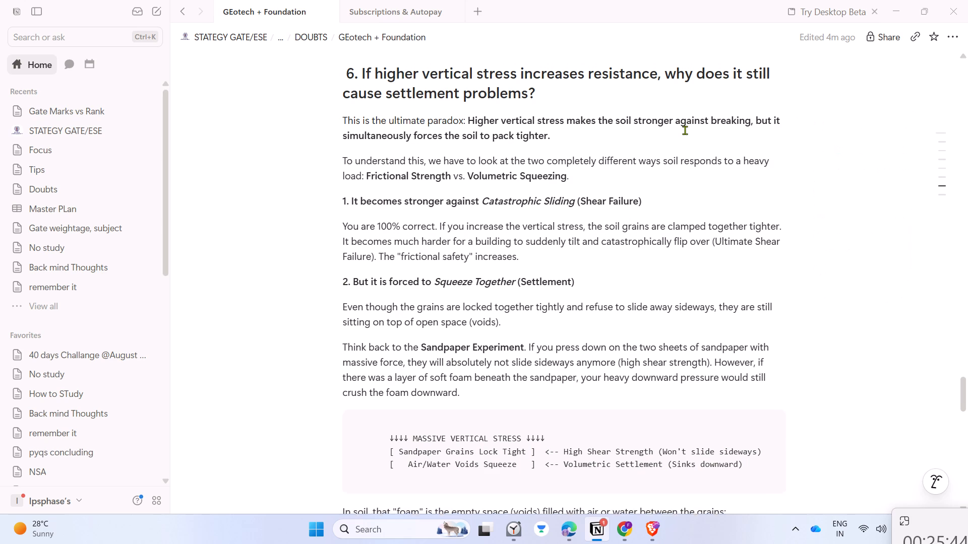
left_click_drag(474, 132, 528, 134)
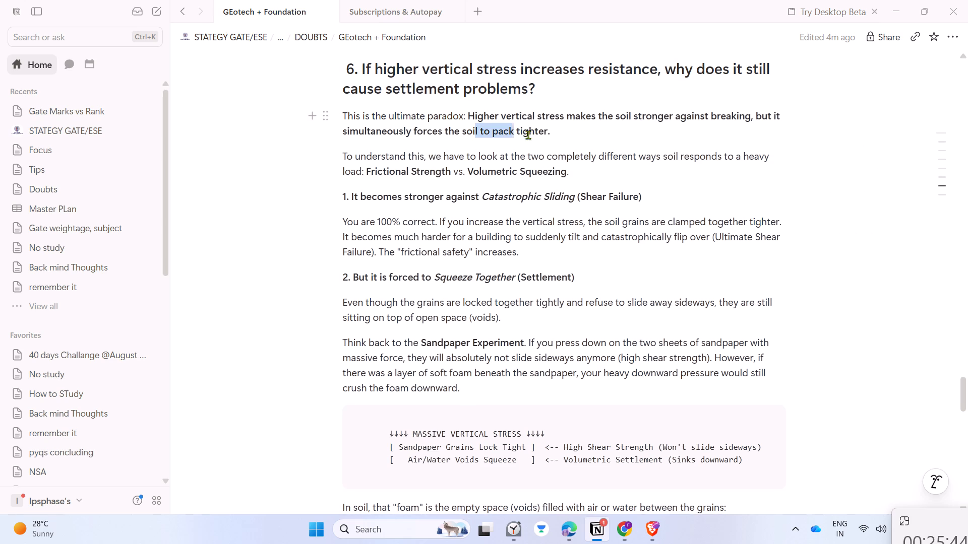
left_click_drag(528, 134, 548, 132)
left_click(609, 122)
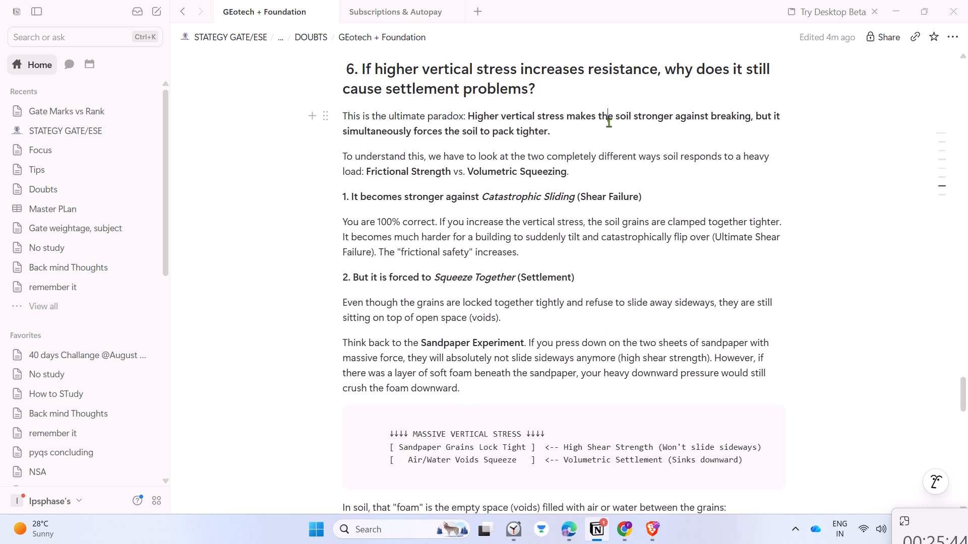
left_click_drag(516, 117, 663, 115)
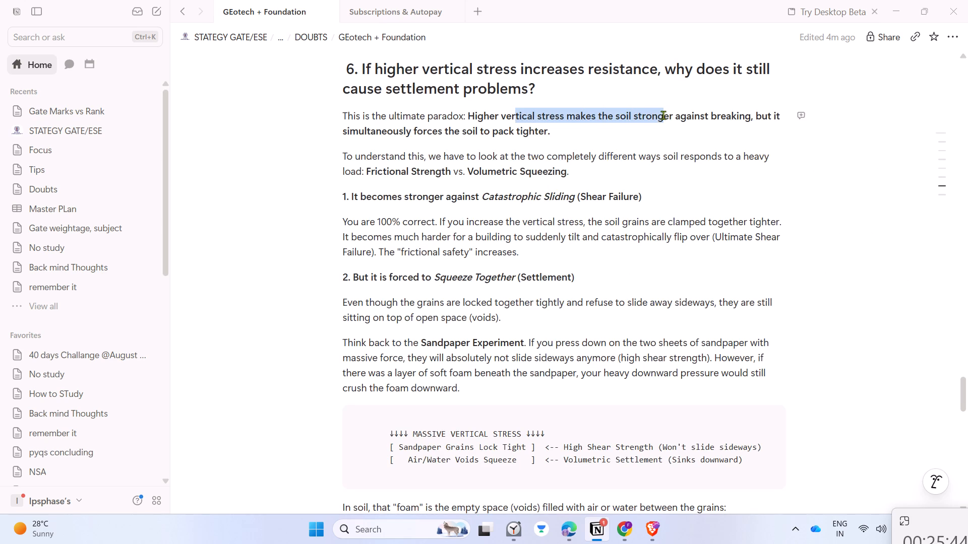
left_click_drag(663, 115, 517, 105)
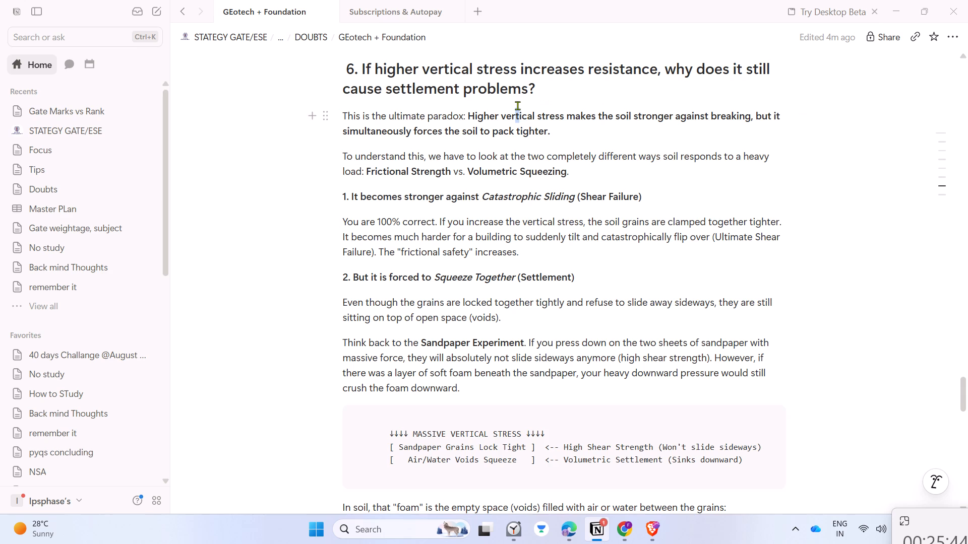
left_click_drag(517, 105, 609, 114)
left_click(645, 119)
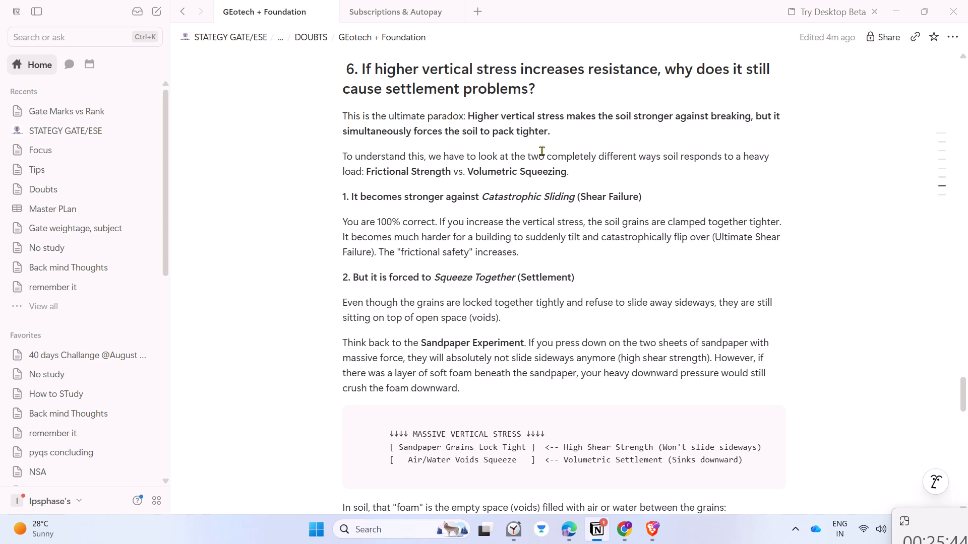
Read the Frictional Strength vs. Volumetric Squeezing introduction and the first point on Catastrophic Sliding (Shear Failure).
scroll(474, 137, "down", 1)
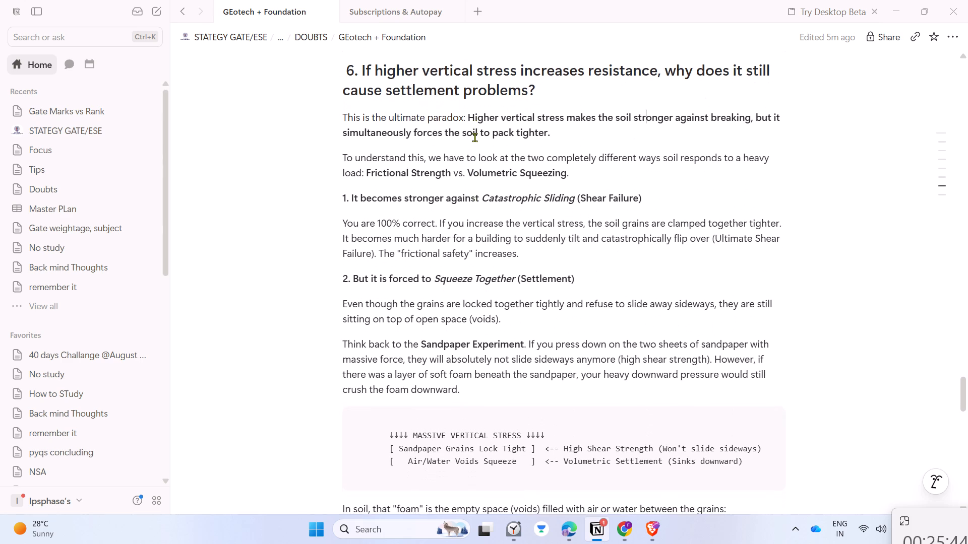
scroll(474, 137, "down", 2)
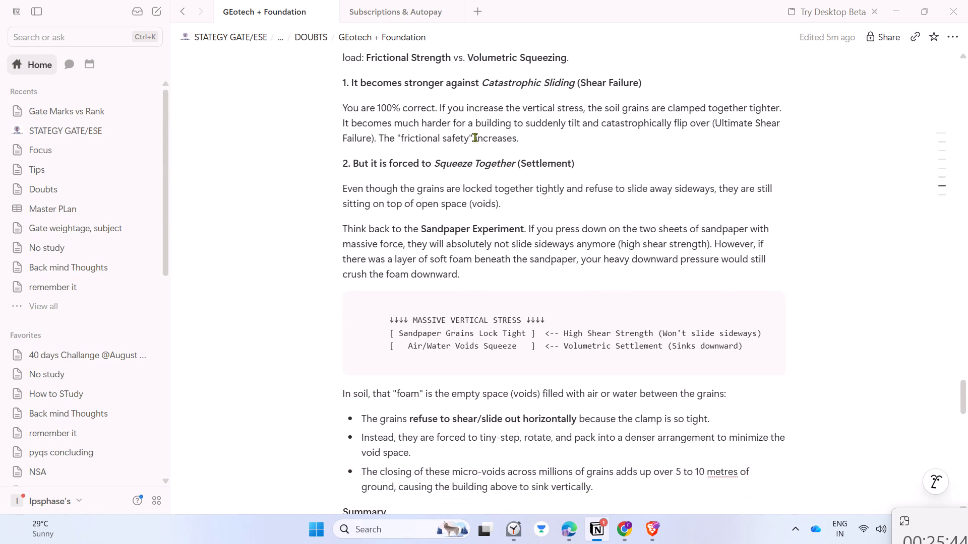
left_click_drag(426, 73, 522, 184)
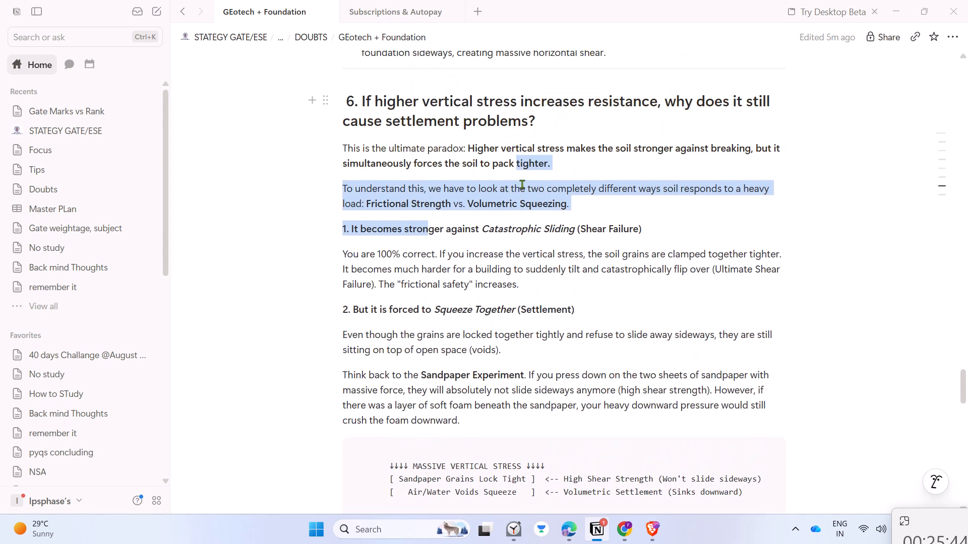
left_click_drag(522, 184, 571, 227)
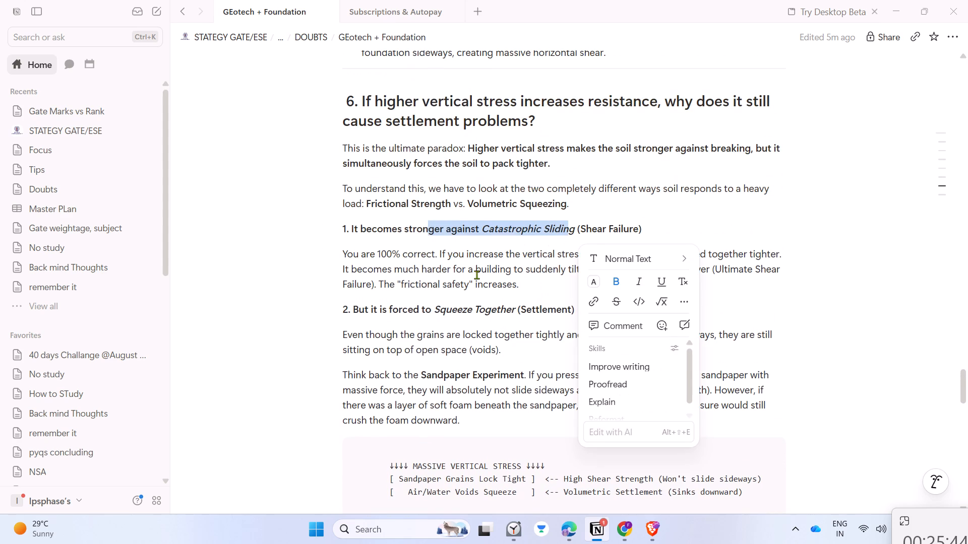
left_click(476, 275)
scroll(476, 275, "down", 2)
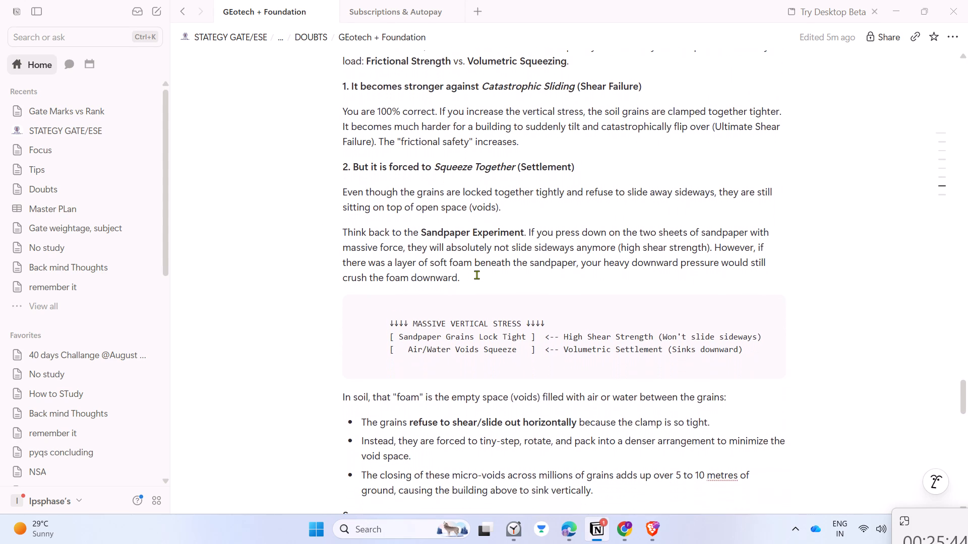
Read the second point, Squeeze Together (Settlement), focusing on the locked grains refusing to slide away sideways.
scroll(476, 275, "down", 1)
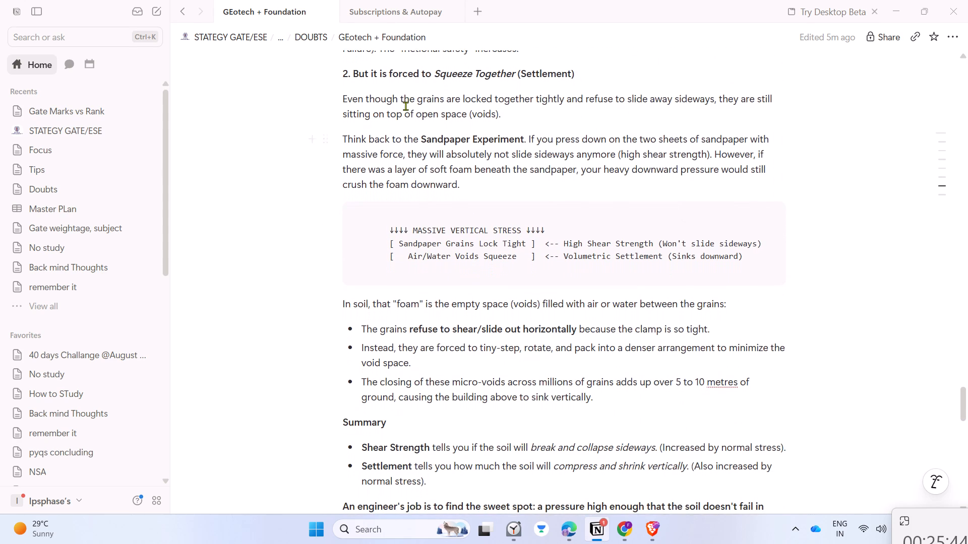
left_click_drag(371, 69, 542, 254)
left_click(467, 338)
scroll(467, 338, "down", 2)
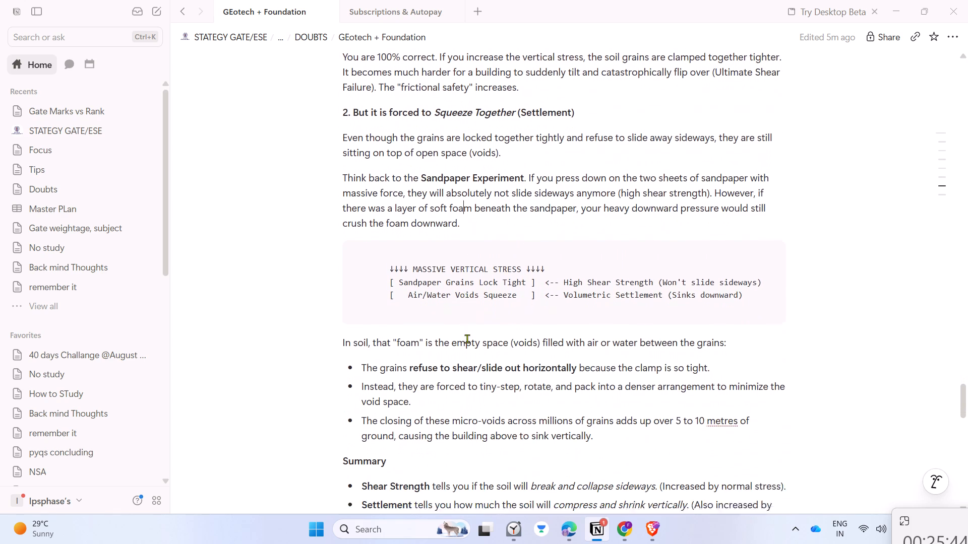
scroll(467, 338, "down", 1)
scroll(467, 338, "up", 1)
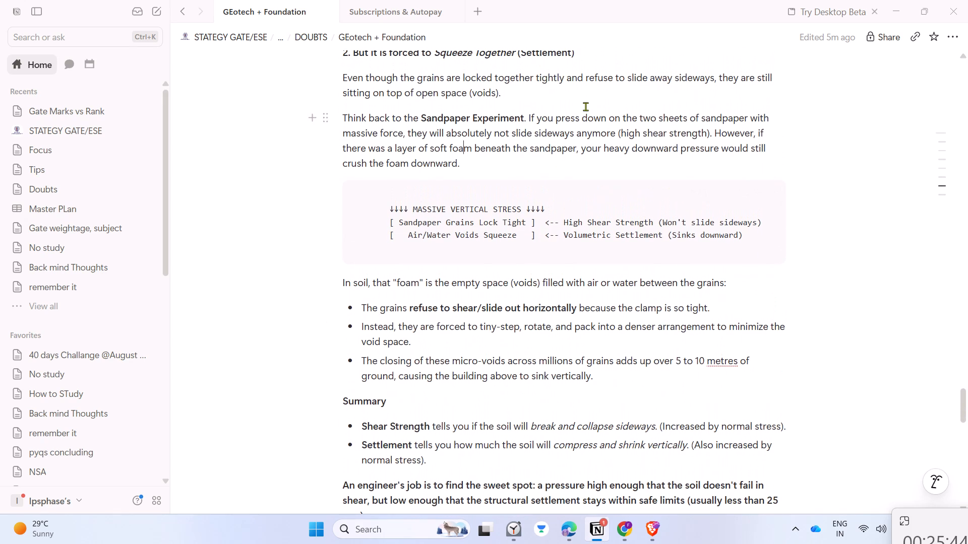
left_click_drag(578, 74, 661, 242)
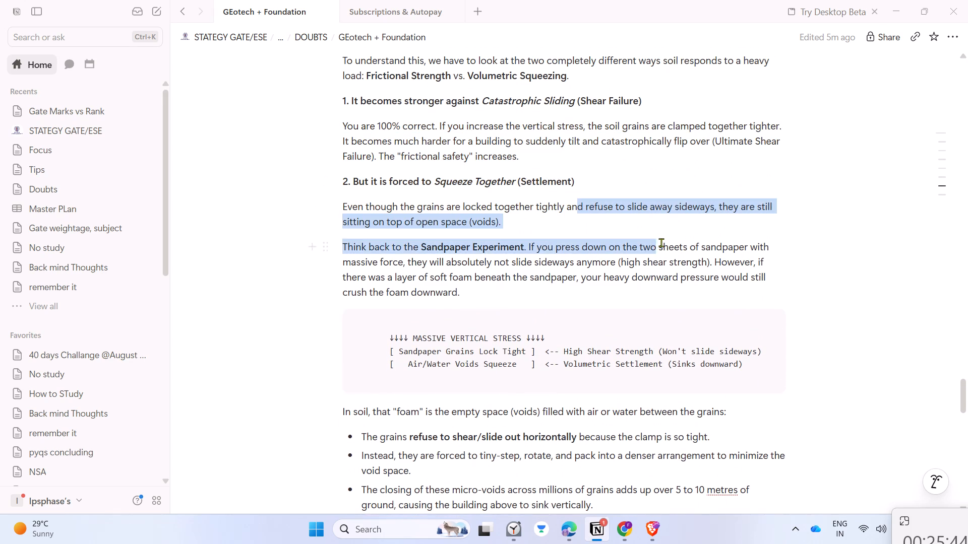
left_click_drag(661, 242, 718, 212)
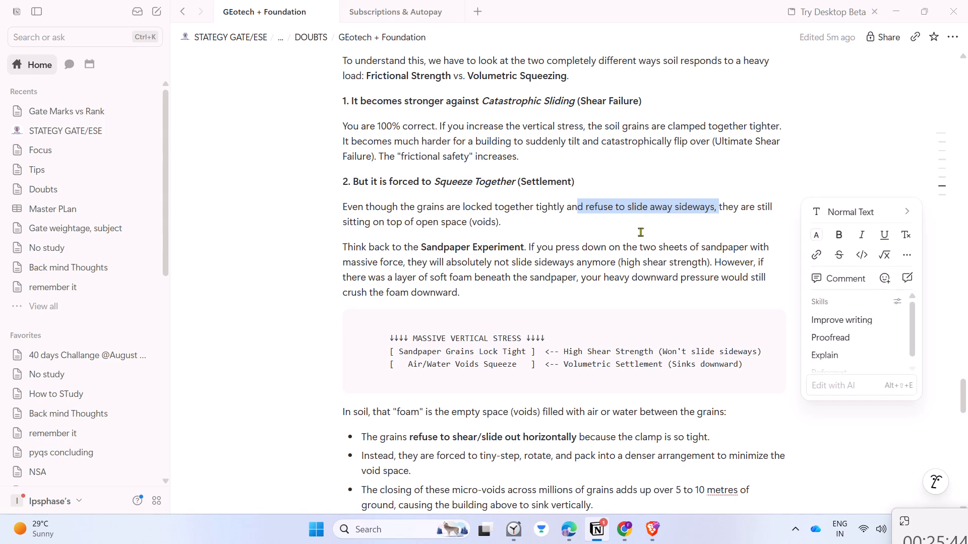
left_click(602, 242)
Study the phrase on grains sitting on open space (voids), continuing to the Sandpaper Experiment paragraph.
scroll(602, 239, "down", 1)
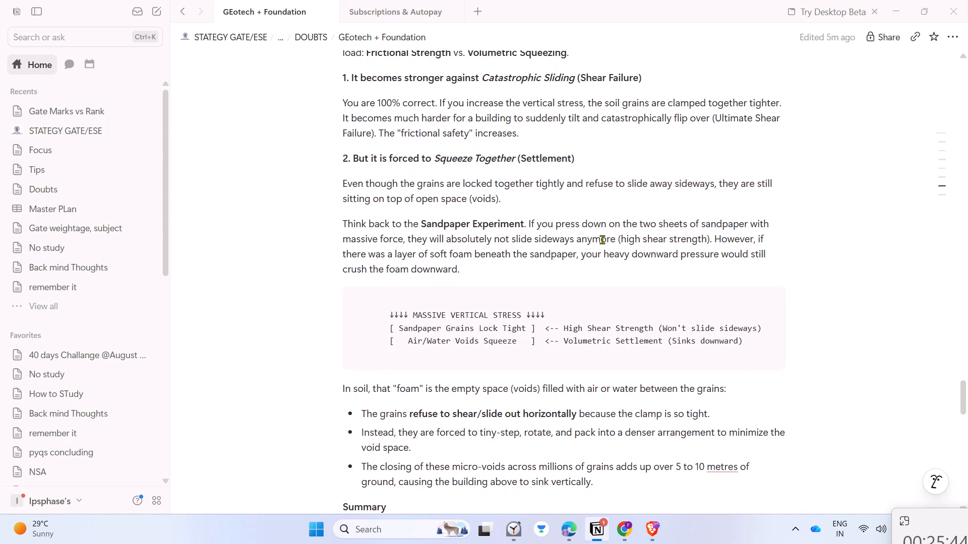
scroll(602, 239, "down", 1)
left_click(507, 175)
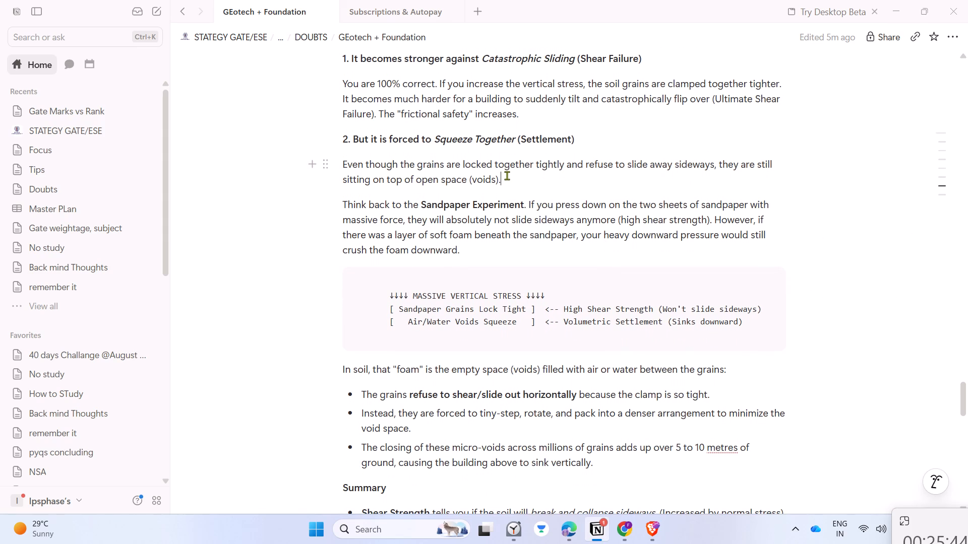
left_click(550, 183)
scroll(550, 183, "down", 1)
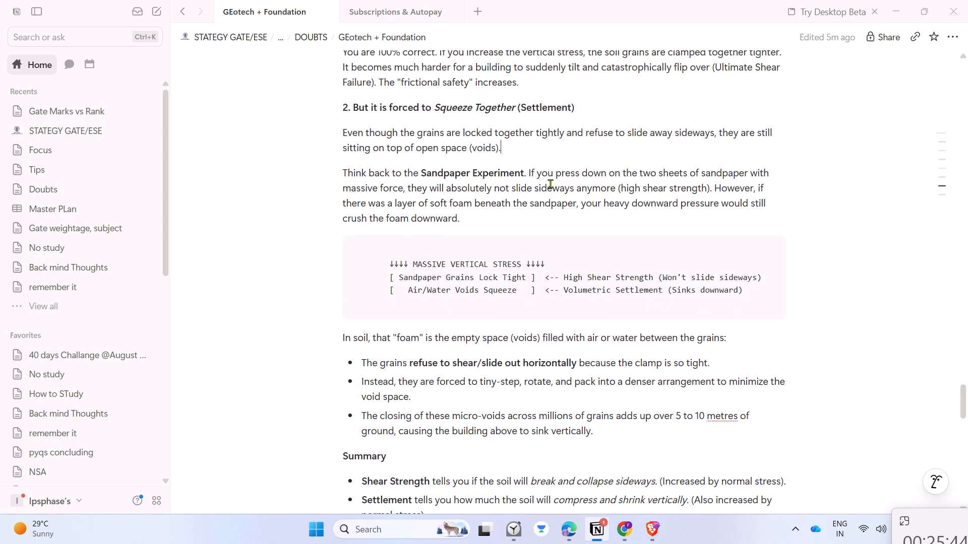
left_click_drag(419, 149, 485, 149)
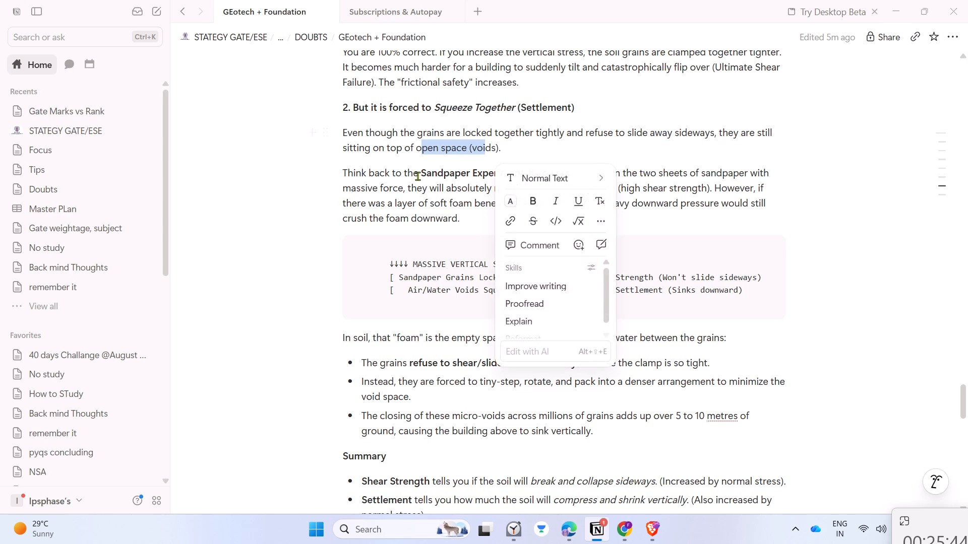
left_click(416, 176)
scroll(416, 176, "down", 1)
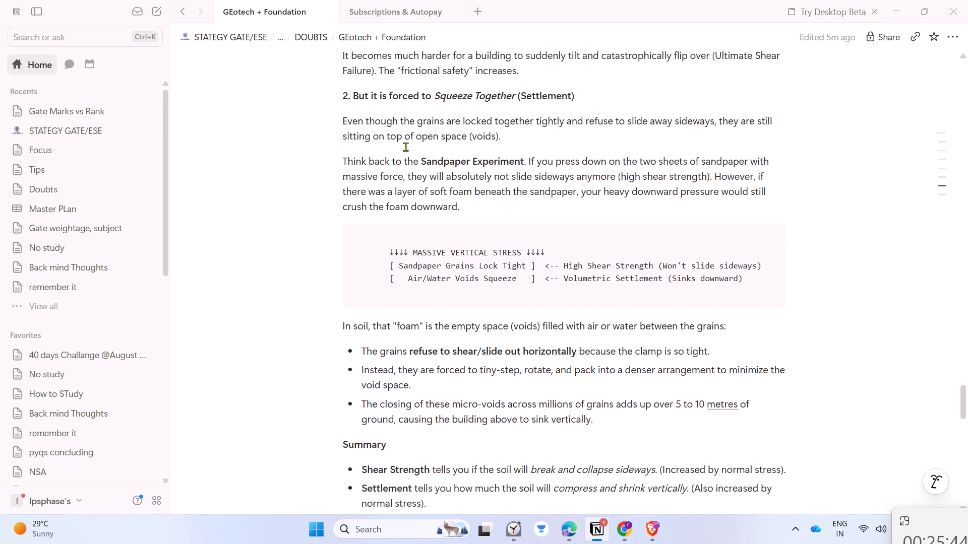
scroll(405, 147, "down", 1)
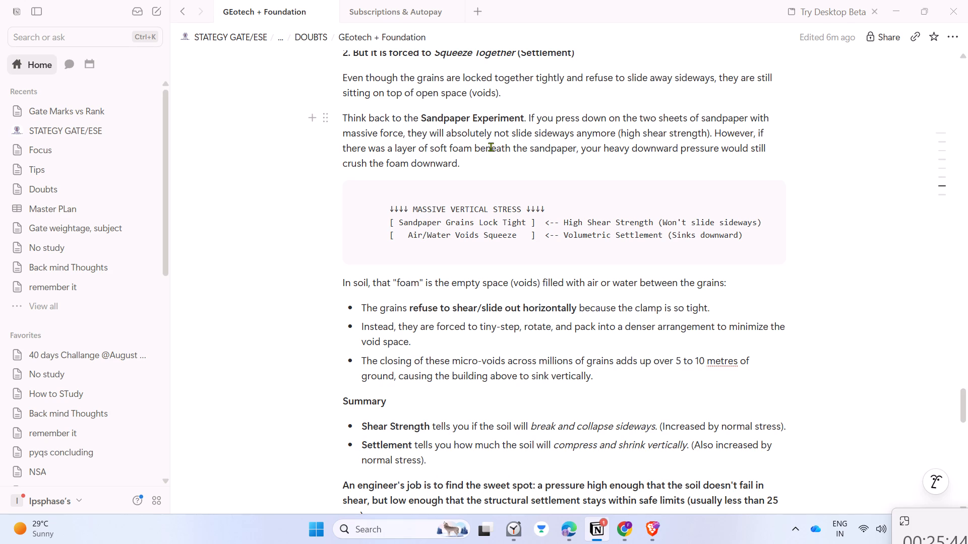
Read the sandpaper stress diagram, the void-squeezing bullets and the Summary, continuing to the question 7 heading on void ratio and stiffness.
scroll(491, 147, "down", 1)
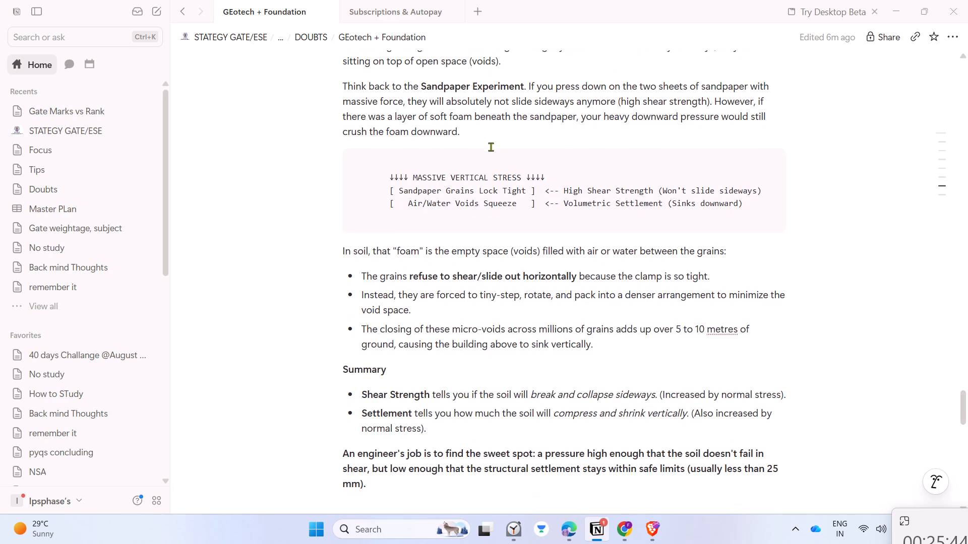
scroll(491, 147, "down", 1)
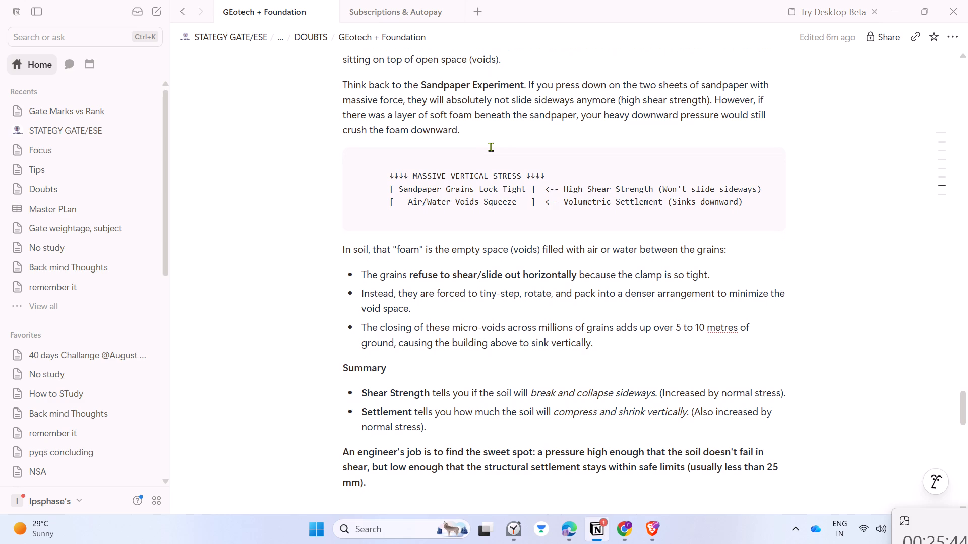
scroll(491, 147, "down", 1)
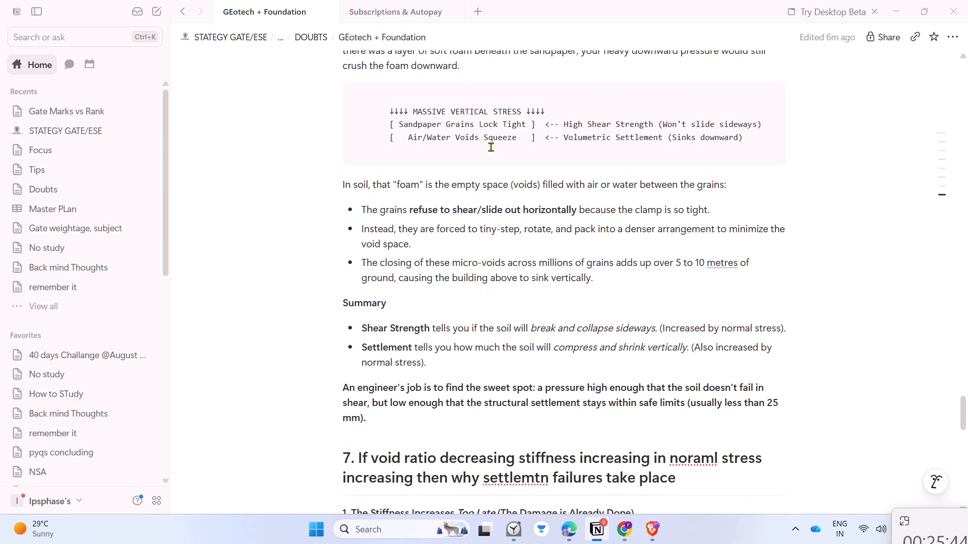
scroll(491, 147, "down", 4)
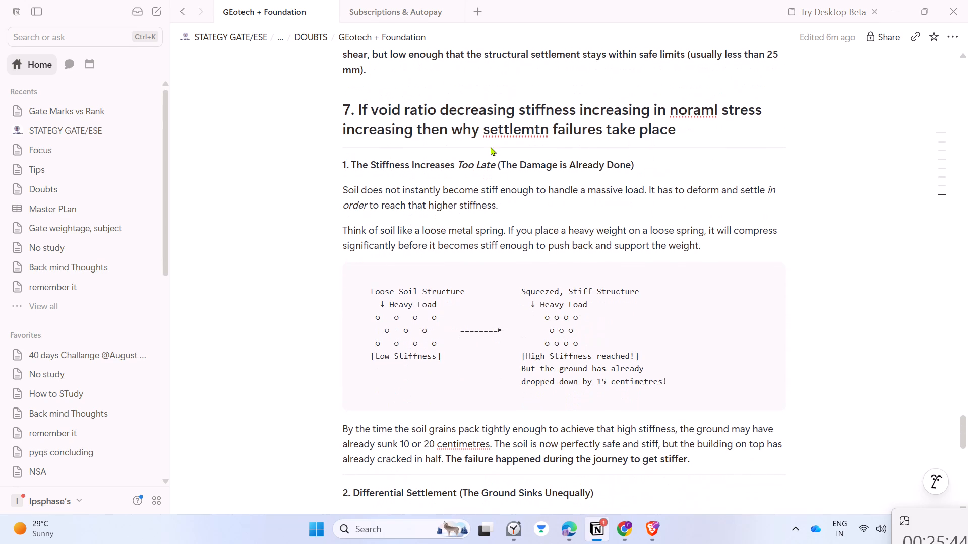
left_click_drag(460, 114, 548, 113)
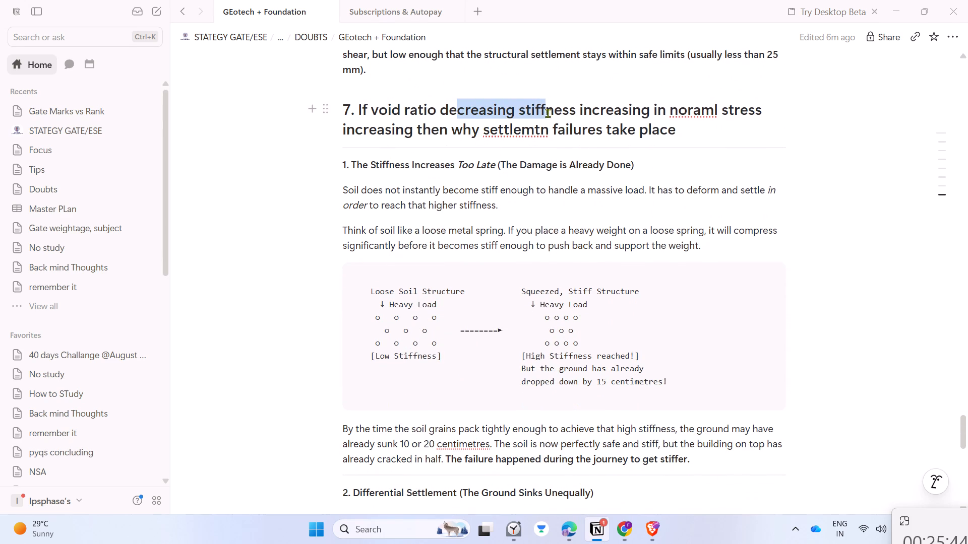
left_click_drag(548, 113, 571, 108)
left_click(511, 119)
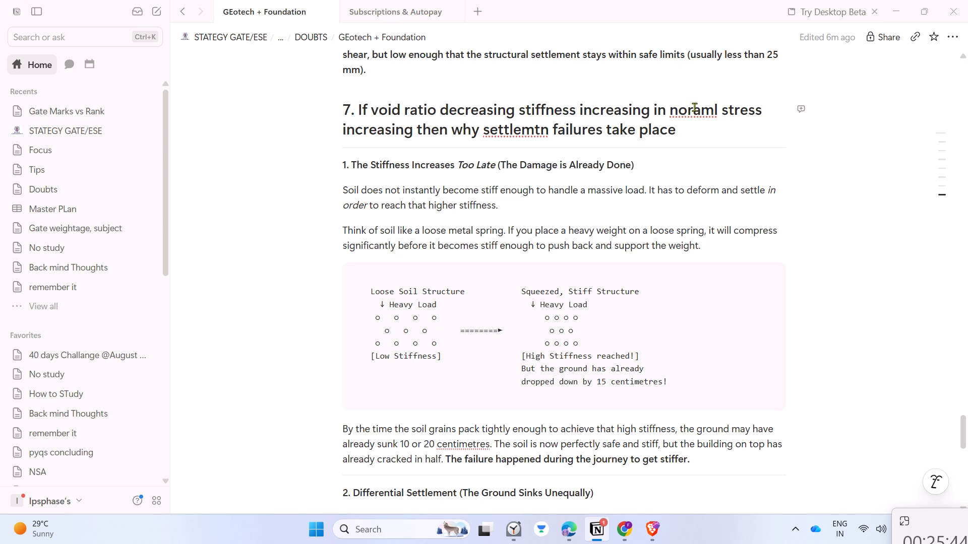
Correct the misspelled word before "stress" in the question 7 heading to "normal".
left_click(712, 108)
key("BackSpace")
key("BackSpace")
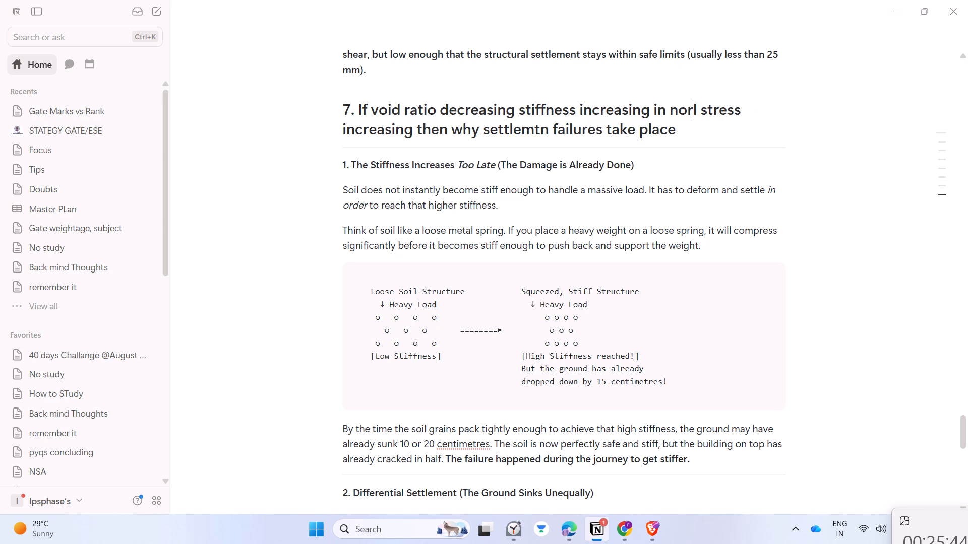
type("ma")
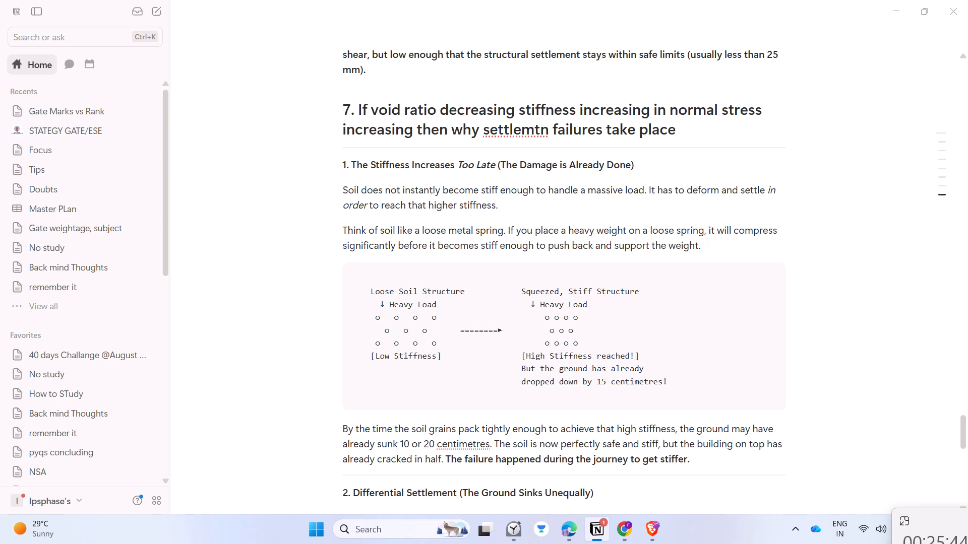
left_click(725, 103)
Insert a comma after "decreasing" in the question 7 heading.
left_click_drag(361, 191, 423, 179)
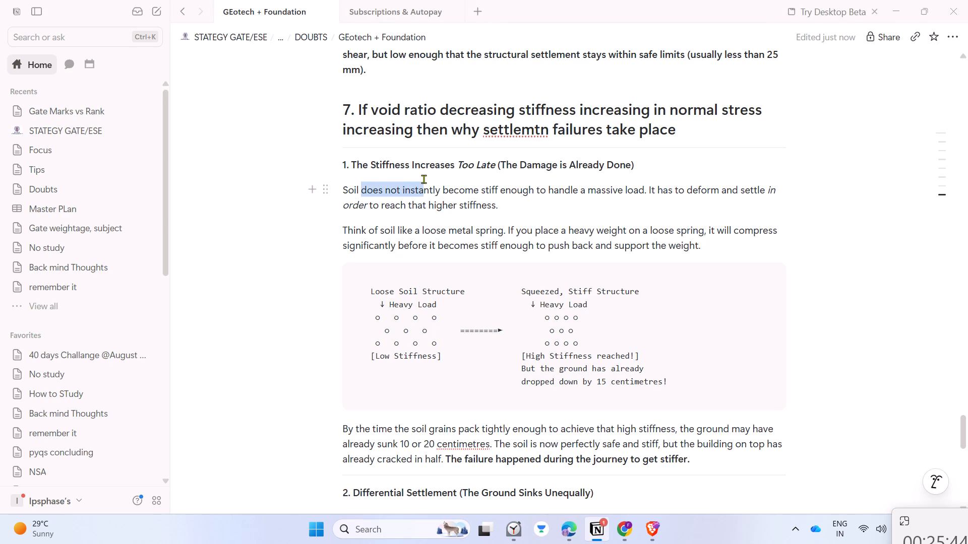
left_click_drag(423, 179, 502, 193)
left_click(433, 107)
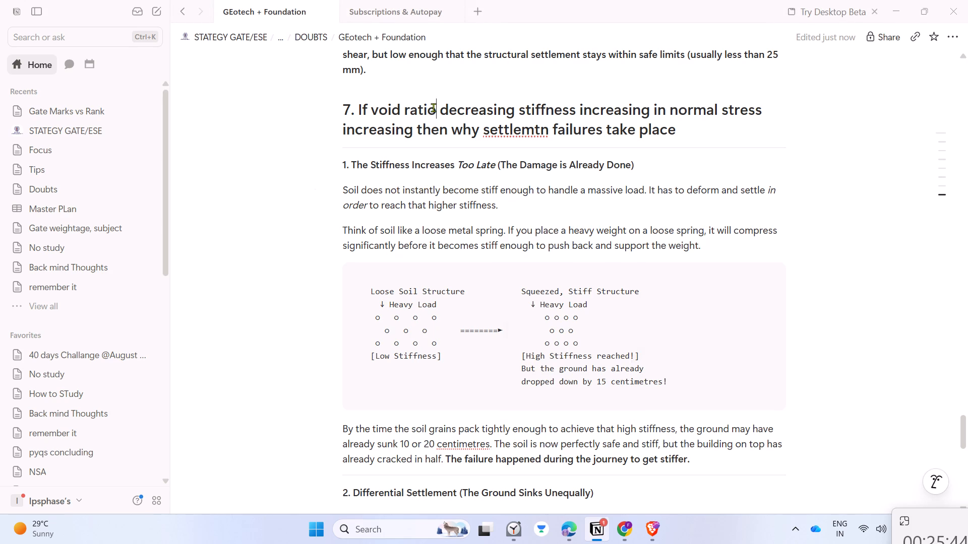
scroll(480, 163, "up", 2)
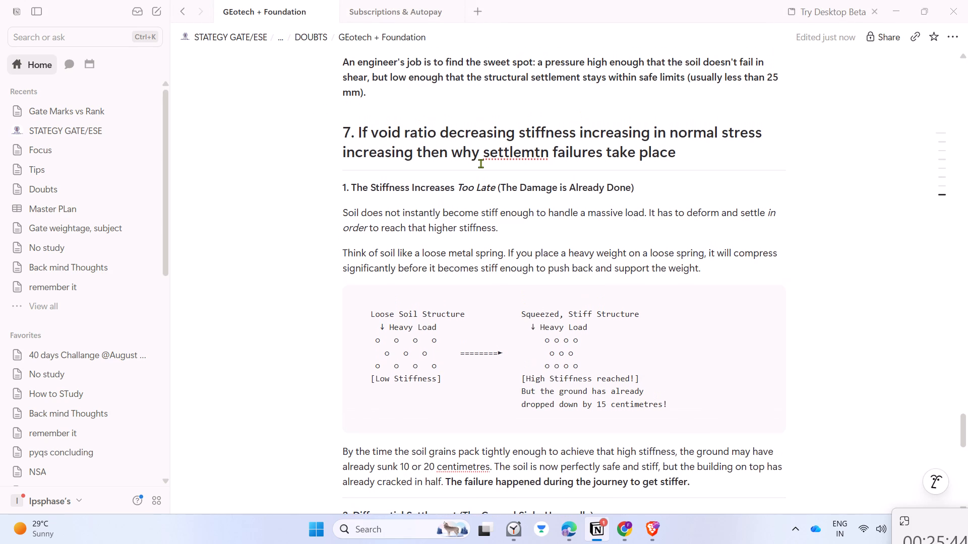
left_click(513, 138)
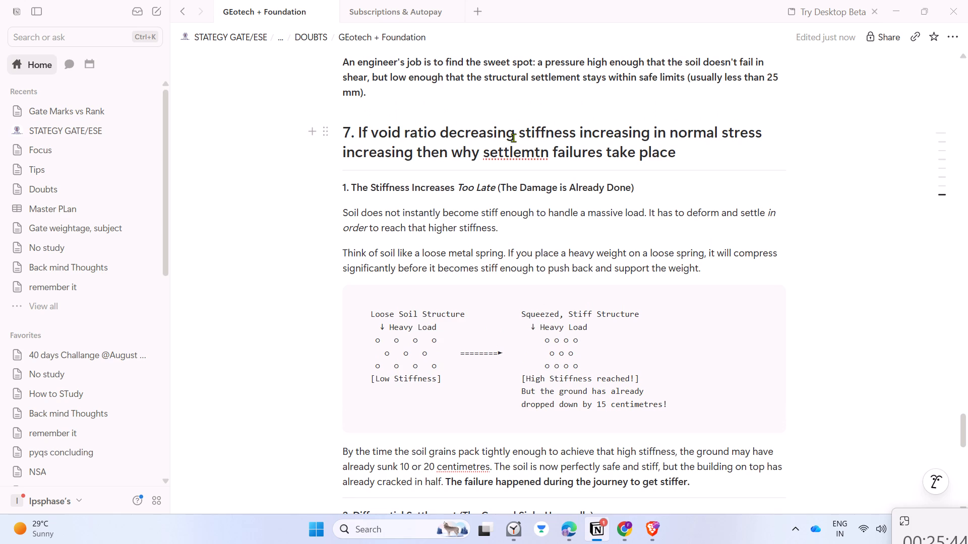
key("comma")
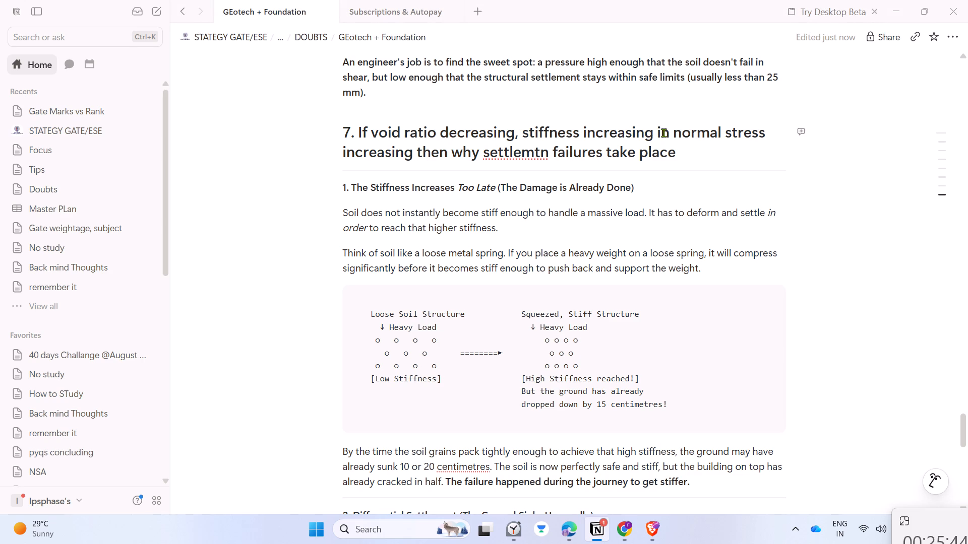
Change "in" to "an" before "normal stress" in the question 7 heading.
key("Right")
key("Right")
key("Right")
key("Right")
key("Right")
key("Right")
key("Right")
key("Right")
key("Right")
key("Right")
key("Right")
key("Right")
key("Right")
key("Right")
key("Right")
key("Right")
key("Right")
key("Right")
key("Right")
key("Right")
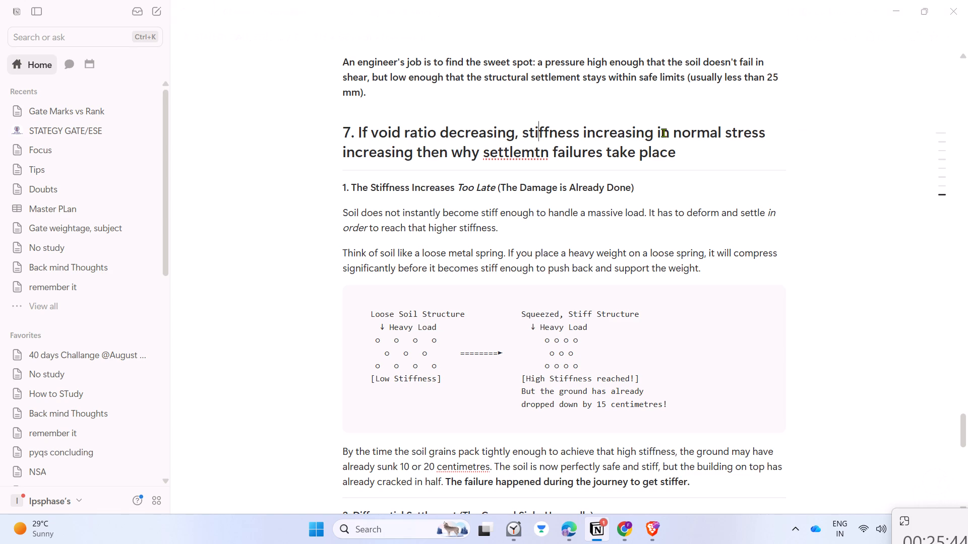
key("Right")
key("BackSpace")
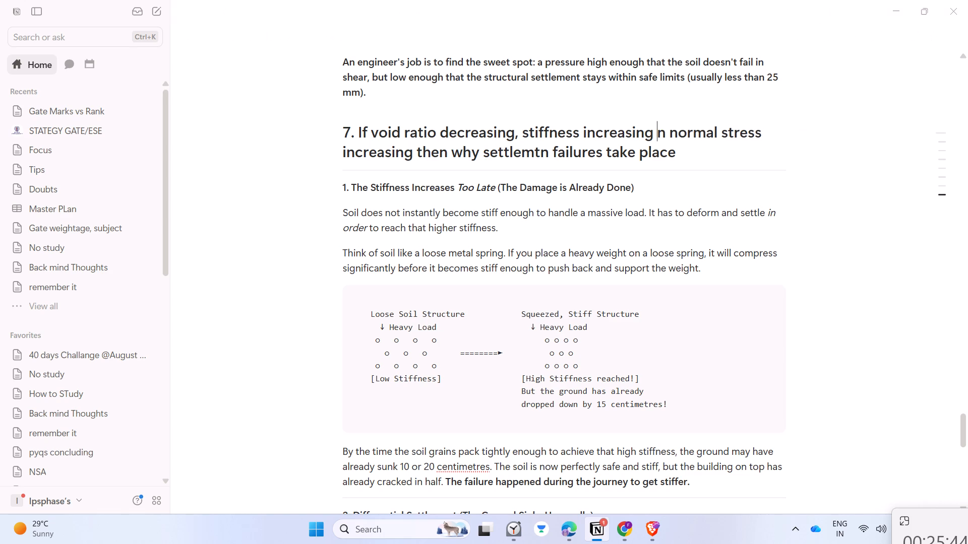
key("a")
Reread the question 7 heading and study The Stiffness Increases Too Late, focusing on soil not instantly becoming stiff enough.
scroll(446, 180, "down", 1)
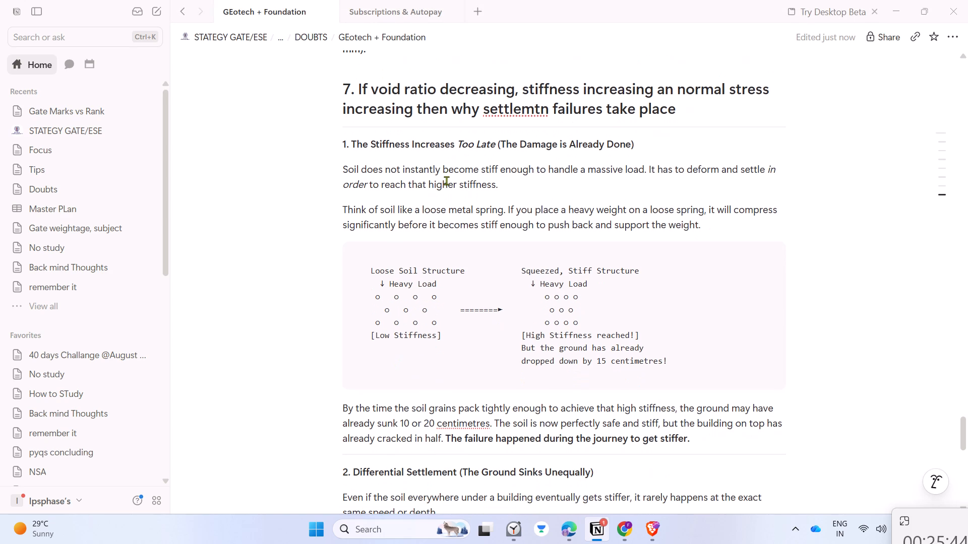
scroll(559, 141, "up", 1)
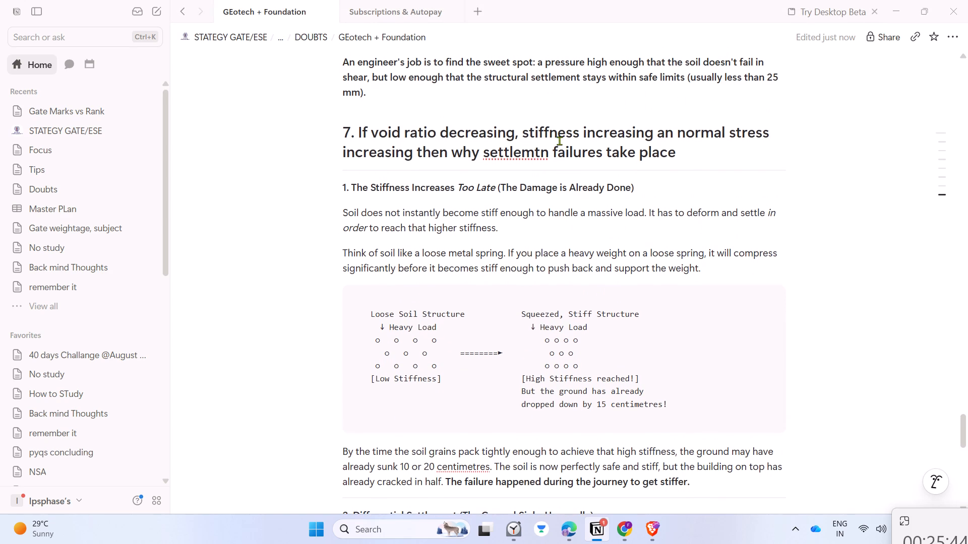
scroll(559, 141, "up", 2)
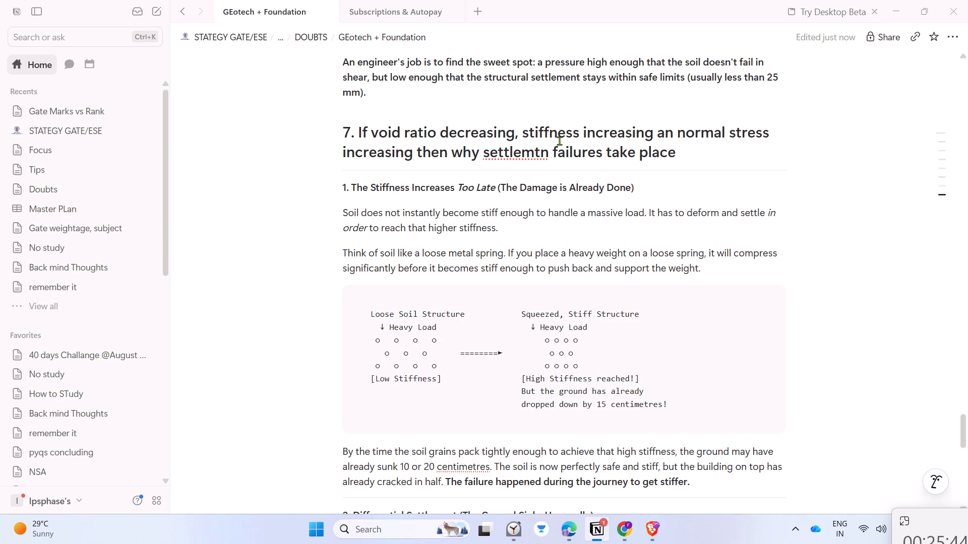
scroll(559, 141, "up", 2)
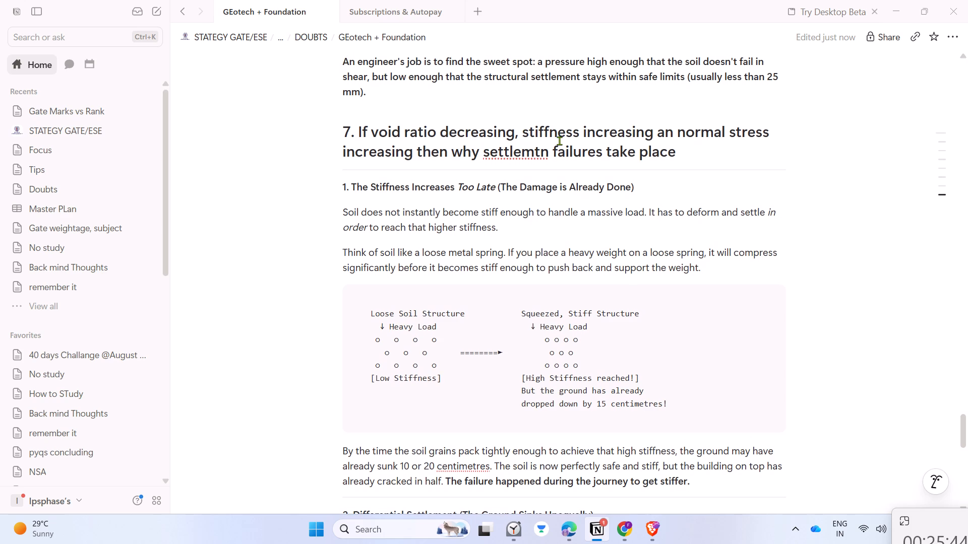
scroll(559, 141, "up", 2)
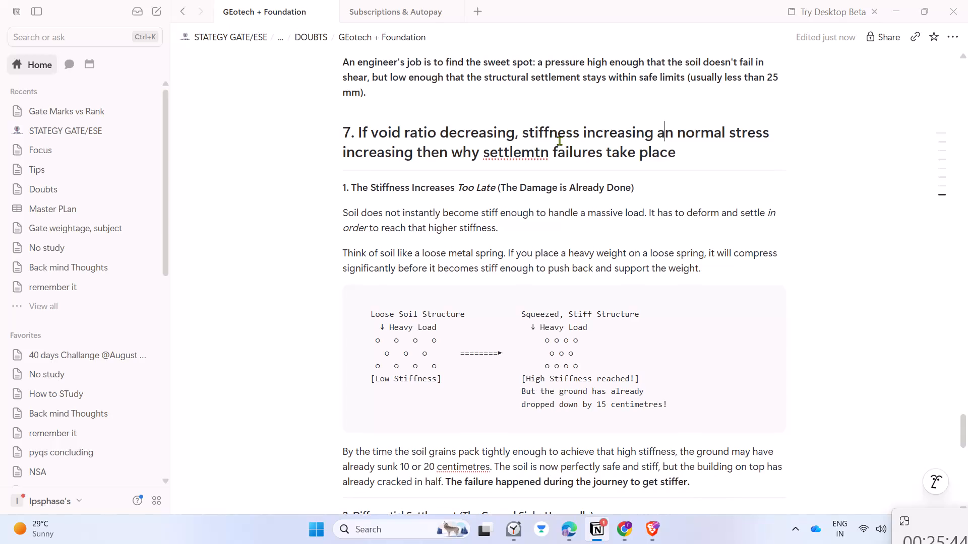
scroll(559, 141, "up", 1)
scroll(559, 141, "down", 1)
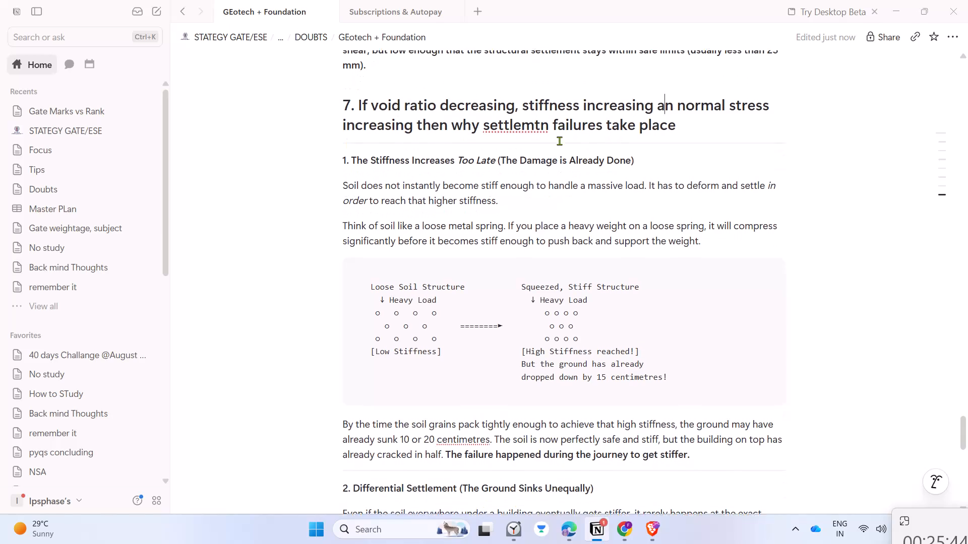
scroll(559, 141, "down", 1)
scroll(510, 159, "down", 1)
left_click_drag(460, 115, 491, 117)
left_click(418, 141)
left_click_drag(396, 140, 456, 144)
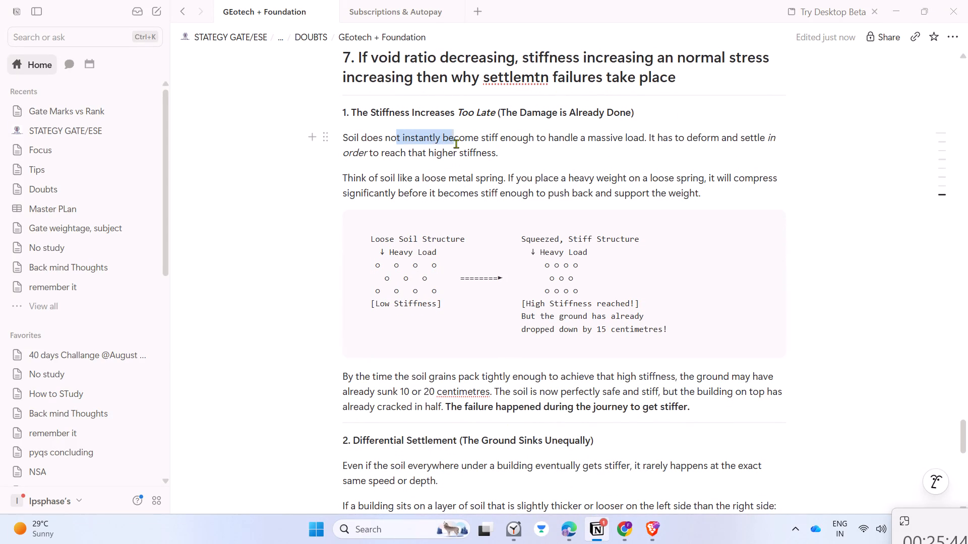
left_click_drag(456, 144, 482, 148)
left_click(509, 155)
Study the loose spring analogy, the loose versus squeezed soil diagram and the paragraph on failure during the journey to get stiffer.
scroll(509, 155, "down", 1)
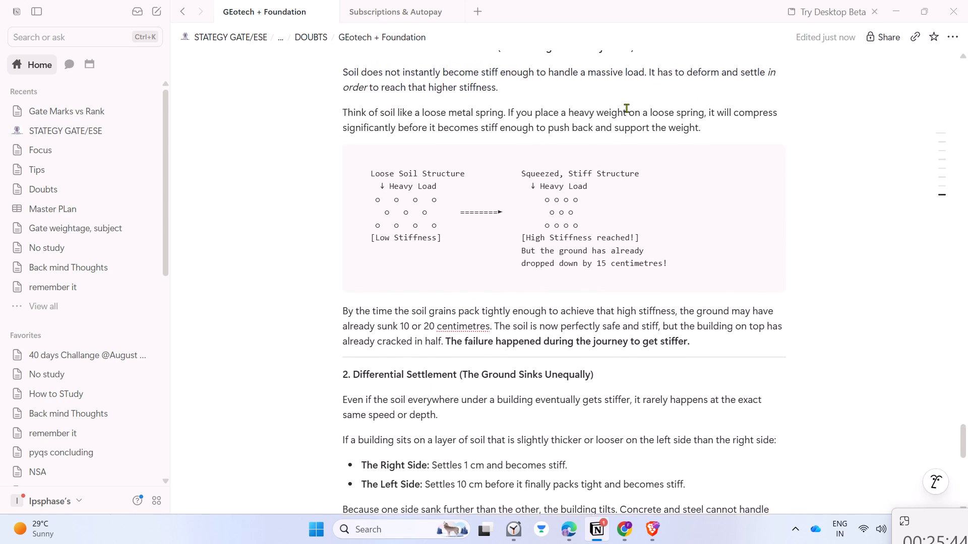
scroll(481, 134, "down", 1)
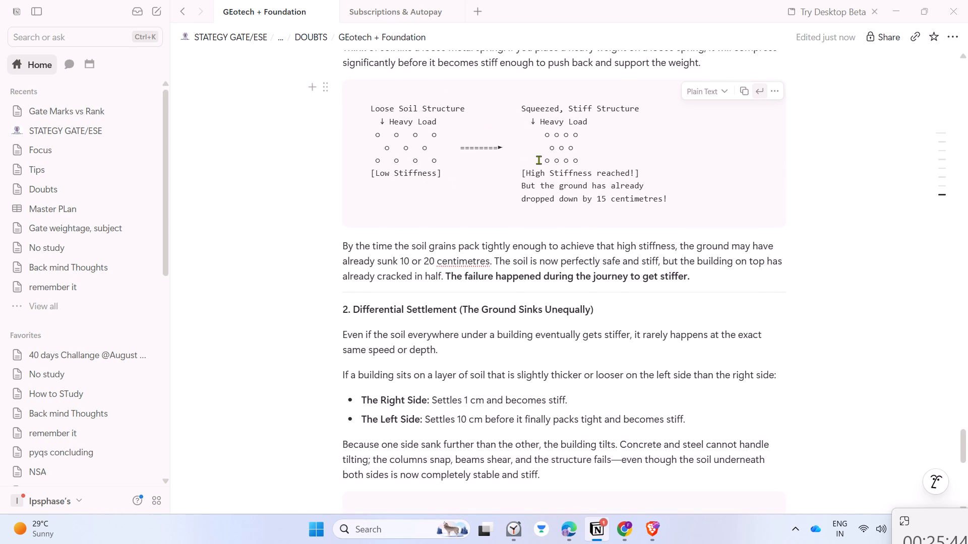
scroll(608, 209, "up", 1)
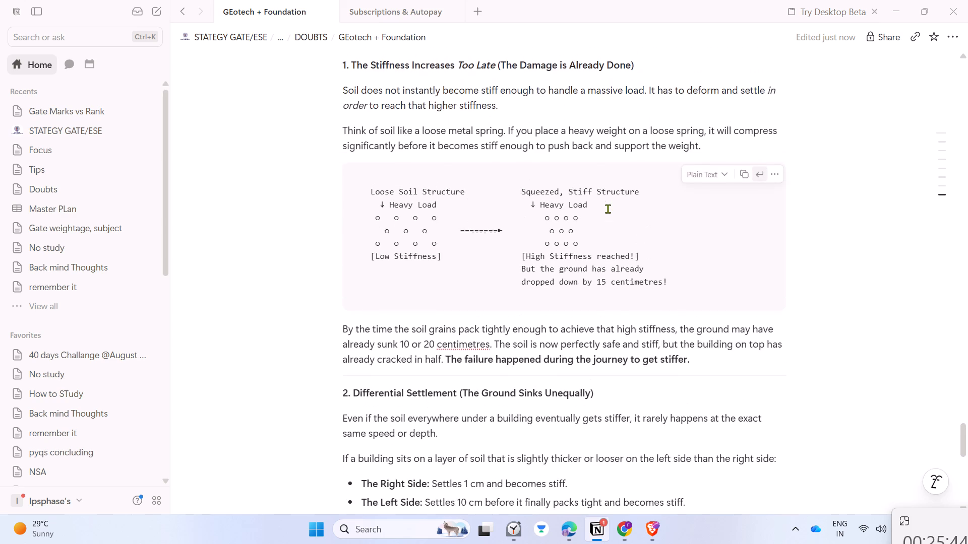
scroll(608, 209, "down", 1)
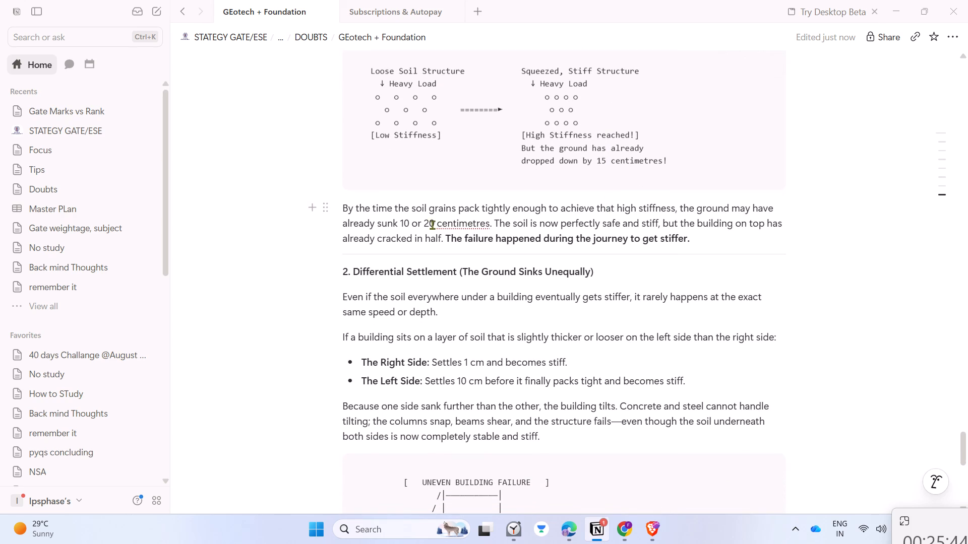
left_click_drag(406, 217, 579, 237)
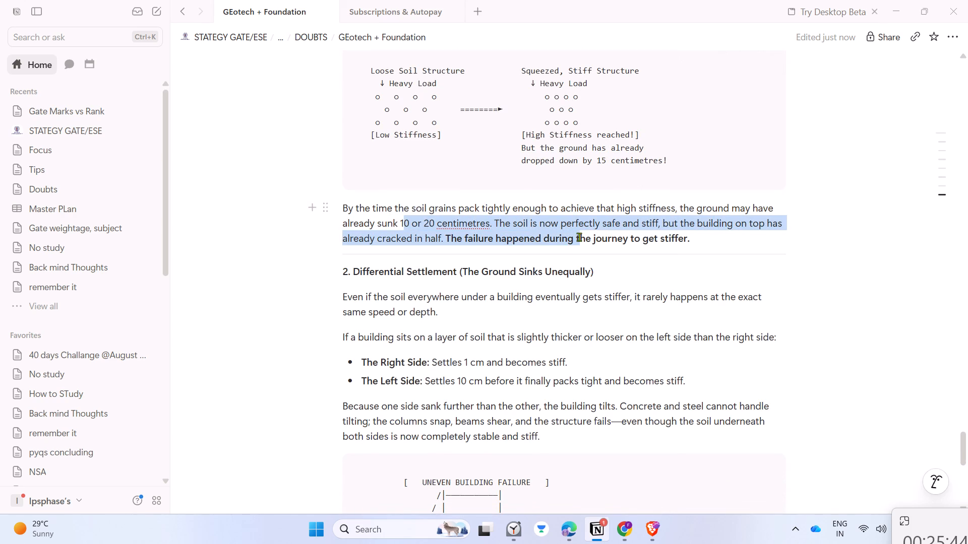
left_click(653, 242)
left_click(403, 231)
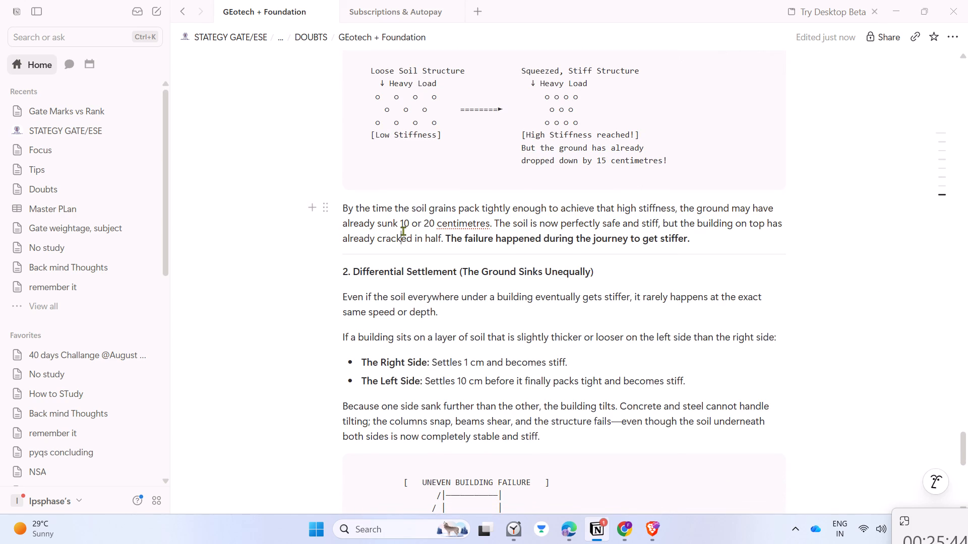
left_click_drag(513, 225, 632, 227)
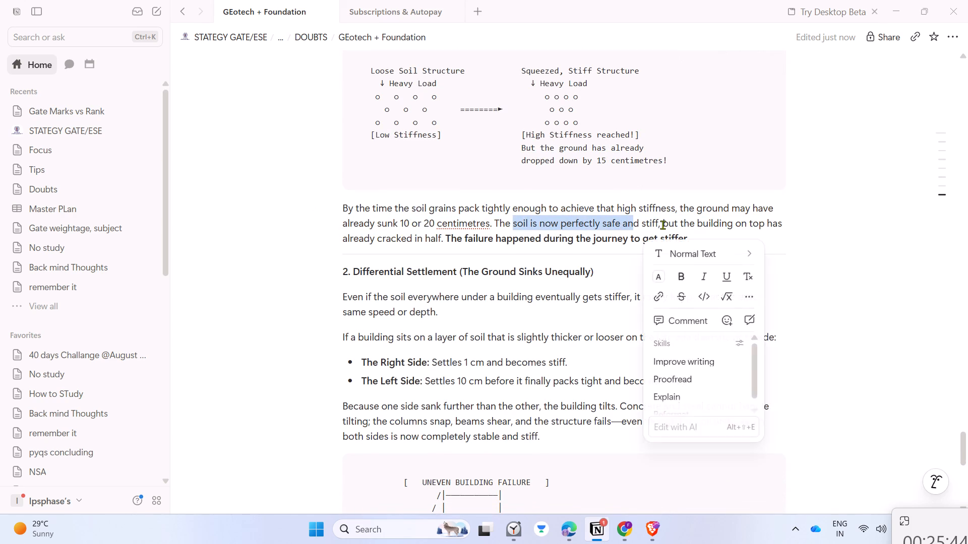
left_click(662, 225)
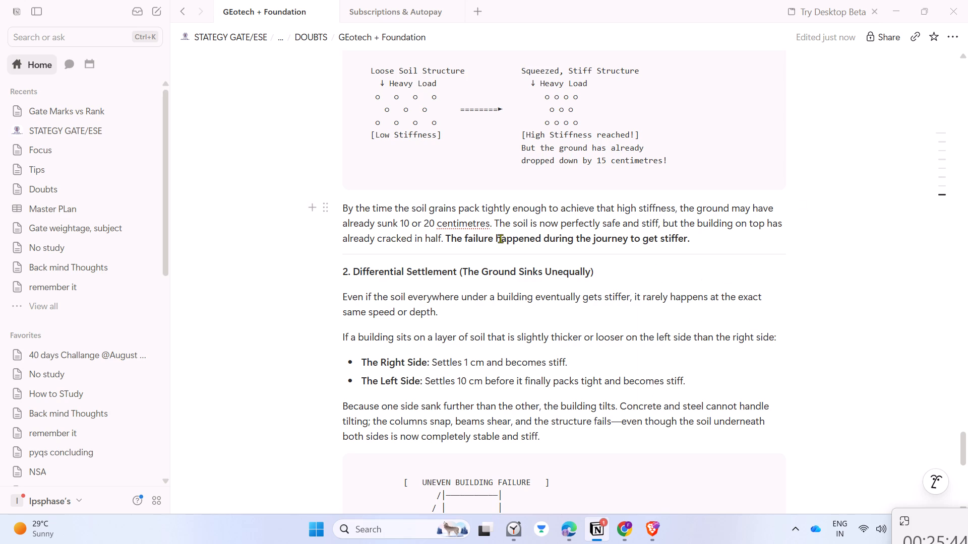
Study the Differential Settlement section, covering the unequal settlement of the two sides and the uneven building failure diagram.
scroll(500, 238, "down", 2)
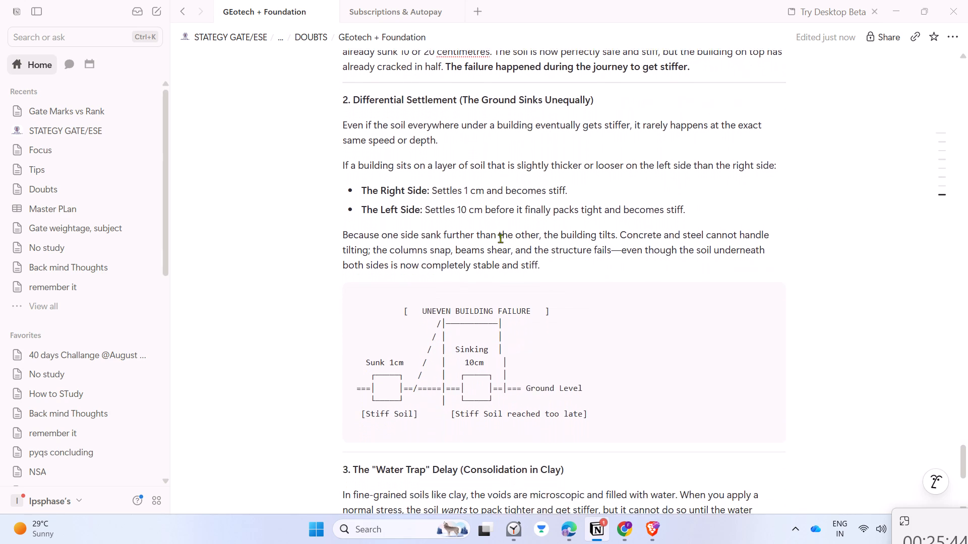
scroll(500, 238, "down", 2)
scroll(513, 286, "up", 1)
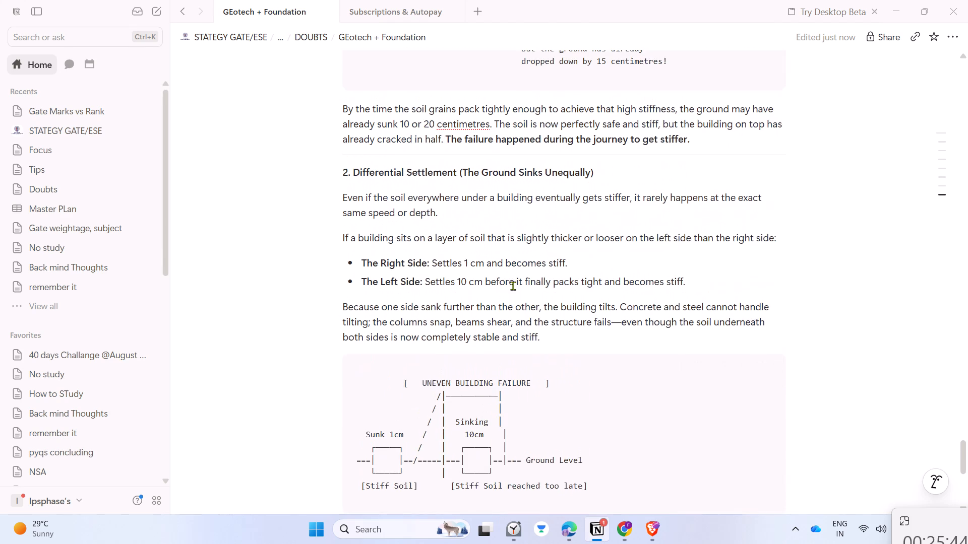
scroll(513, 286, "up", 1)
scroll(463, 238, "down", 1)
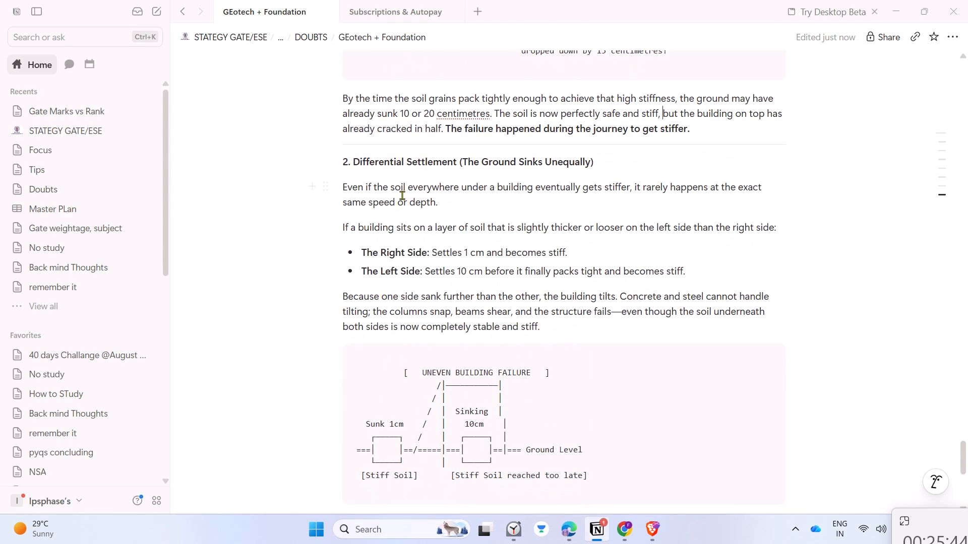
scroll(402, 195, "down", 2)
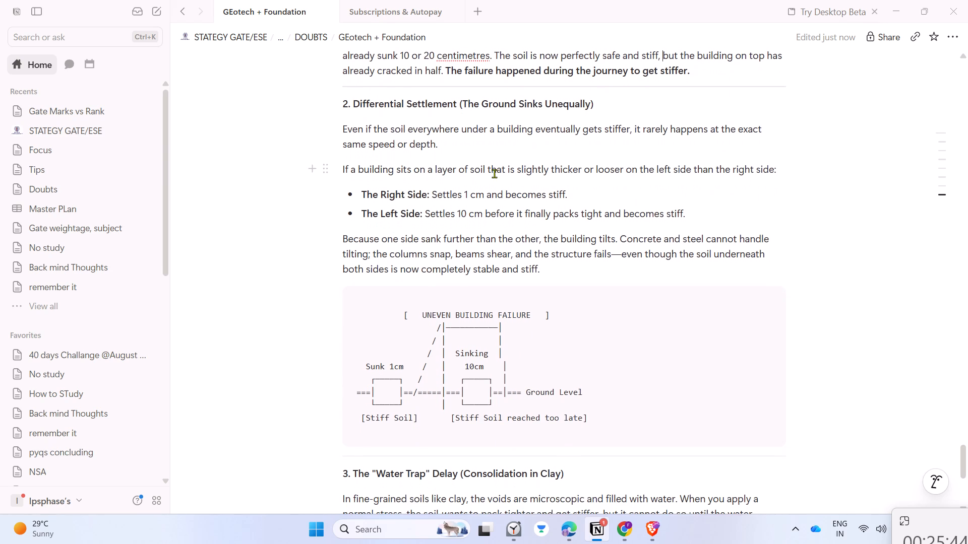
Read the opening of The "Water Trap" Delay (Consolidation in Clay), focusing on fine-grained soils and their water-filled voids.
scroll(494, 173, "down", 1)
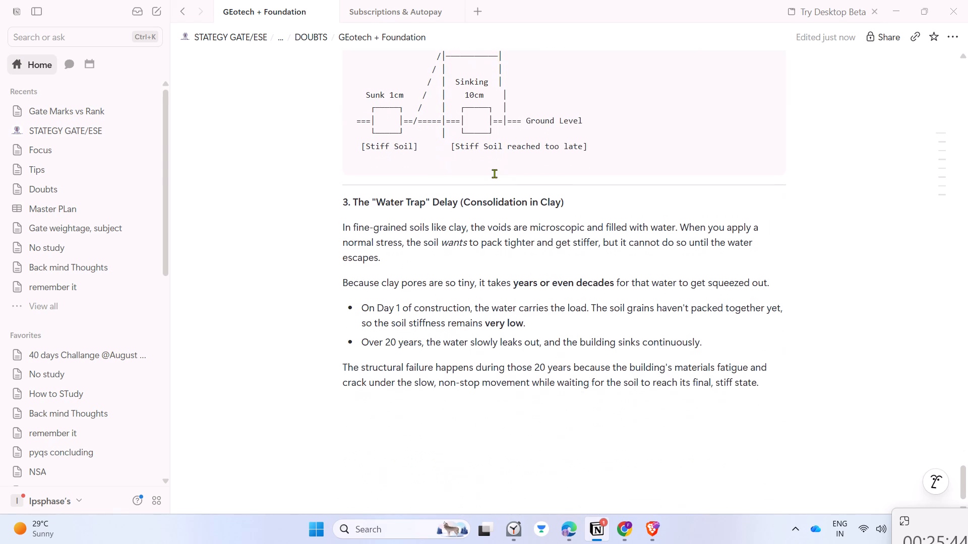
scroll(494, 173, "down", 1)
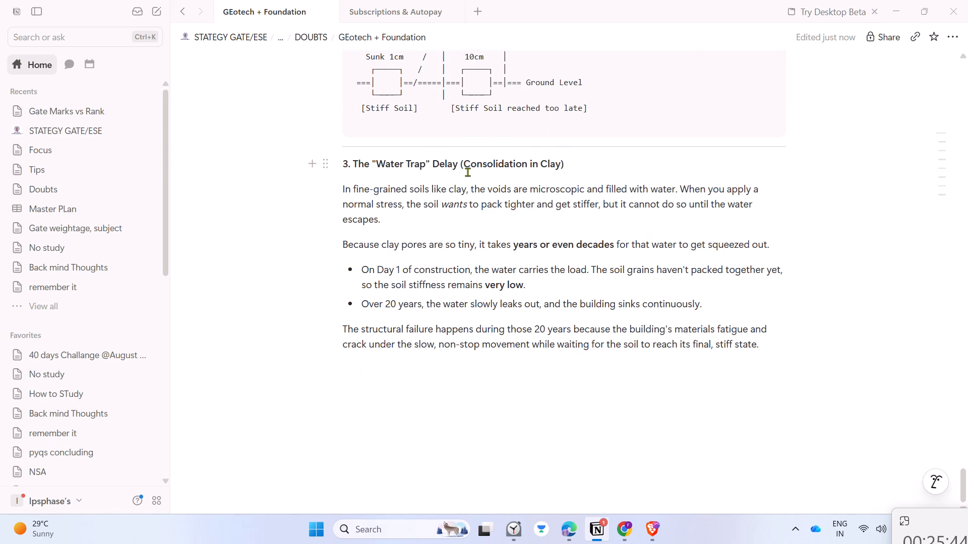
left_click(467, 172)
left_click_drag(358, 194, 404, 188)
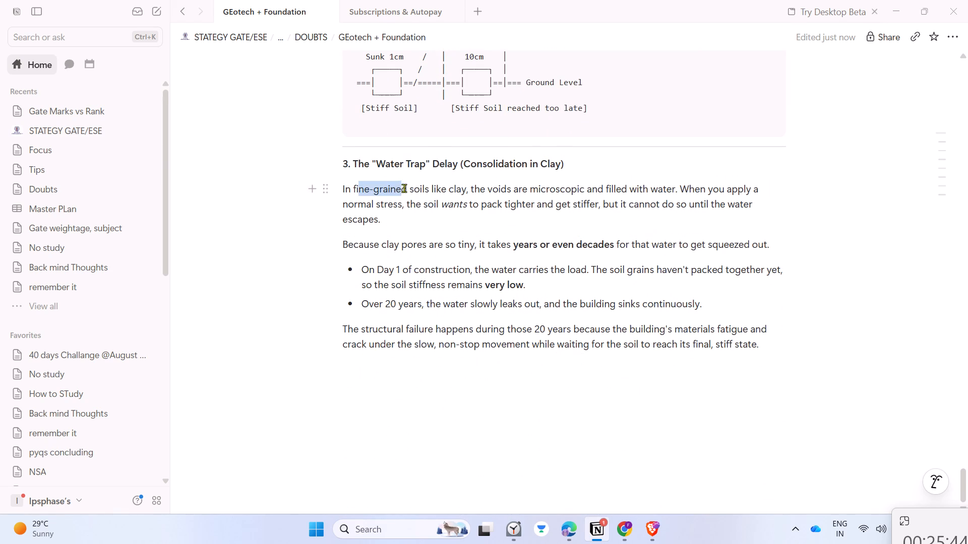
left_click_drag(404, 188, 456, 200)
left_click(483, 203)
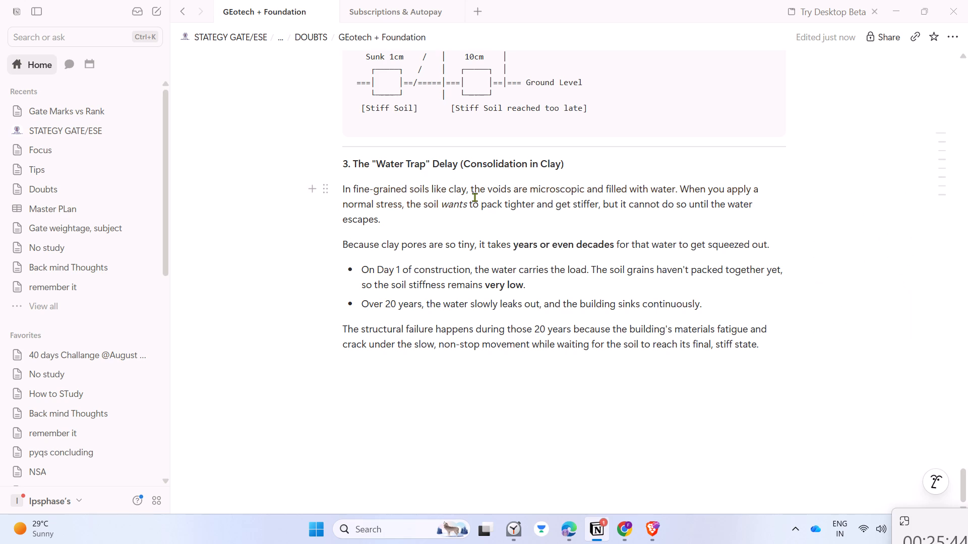
left_click_drag(474, 197, 550, 201)
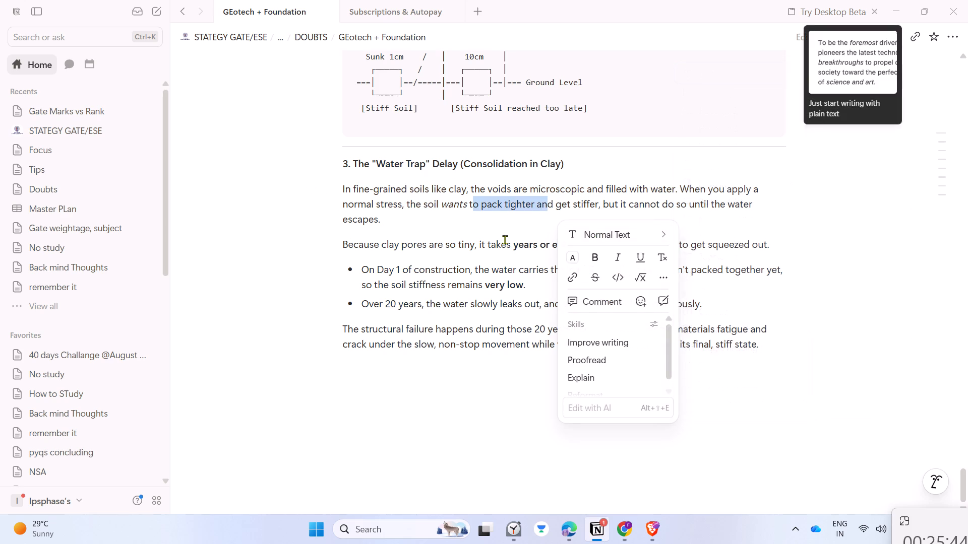
left_click(505, 239)
left_click_drag(374, 210, 415, 207)
left_click(453, 208)
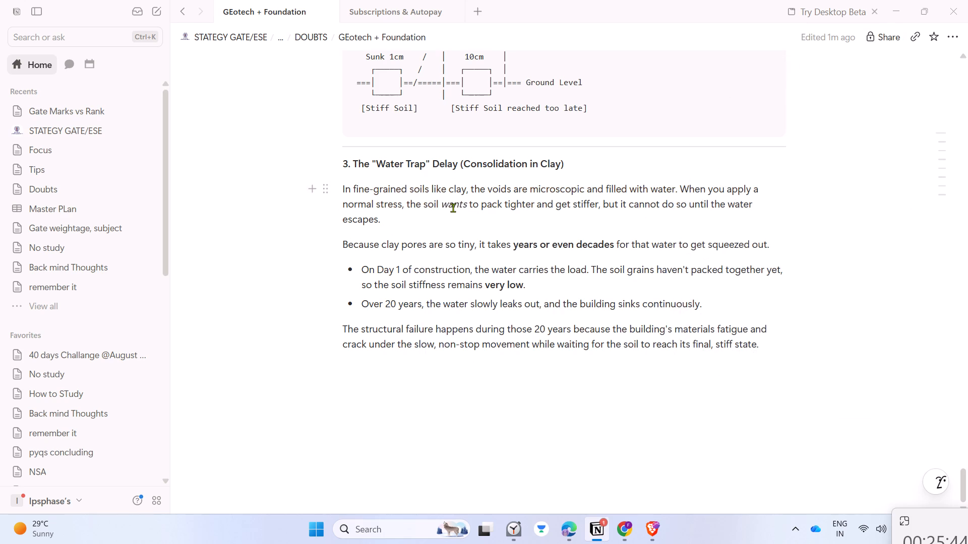
Reread the sentence on how clay responds to an applied normal stress, focusing on packing tighter and the water escaping.
left_click_drag(685, 189, 748, 194)
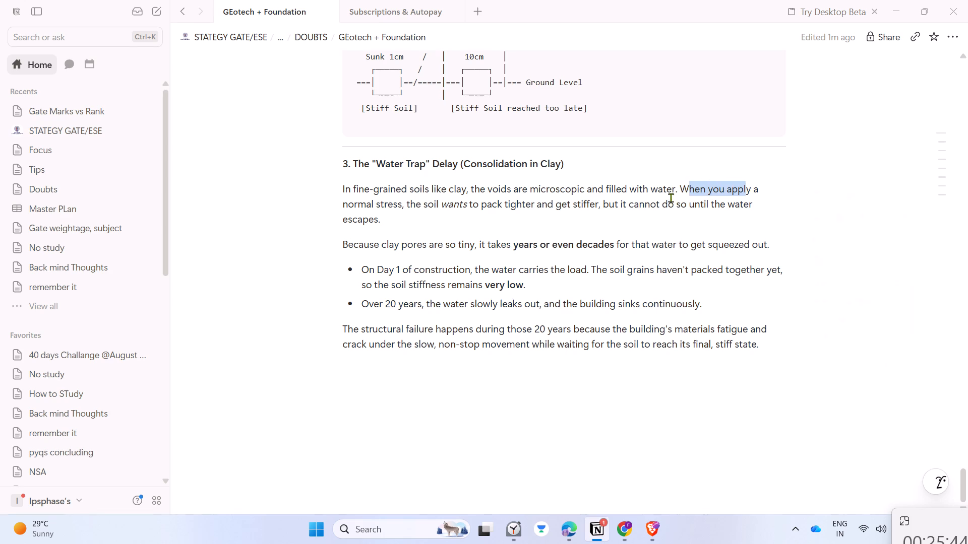
left_click(632, 201)
left_click_drag(406, 213, 444, 211)
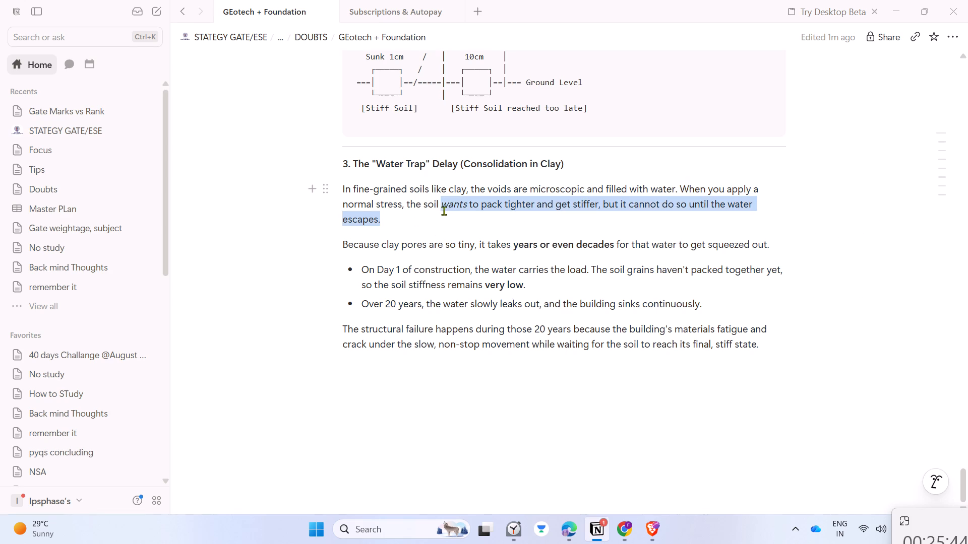
left_click_drag(444, 211, 447, 211)
left_click(414, 211)
left_click_drag(479, 211, 517, 210)
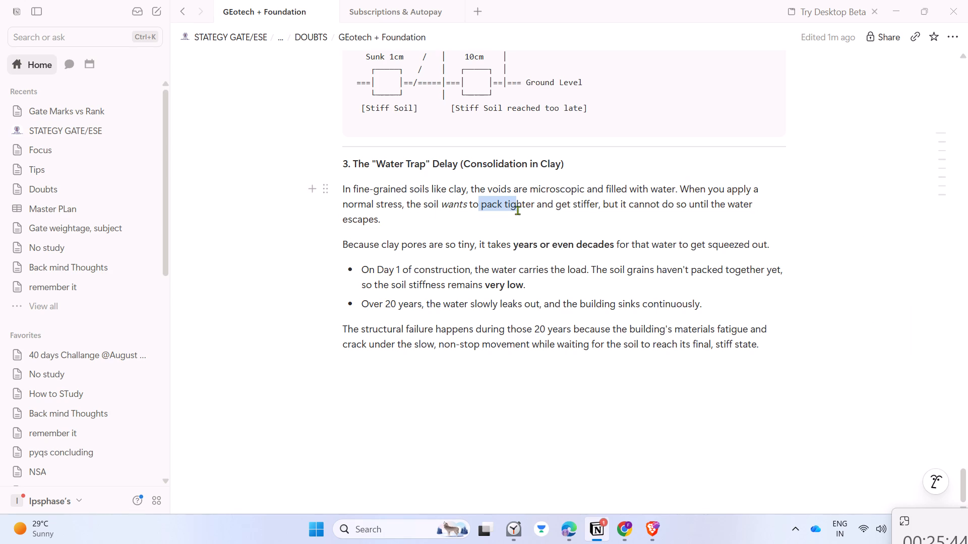
left_click_drag(517, 210, 600, 209)
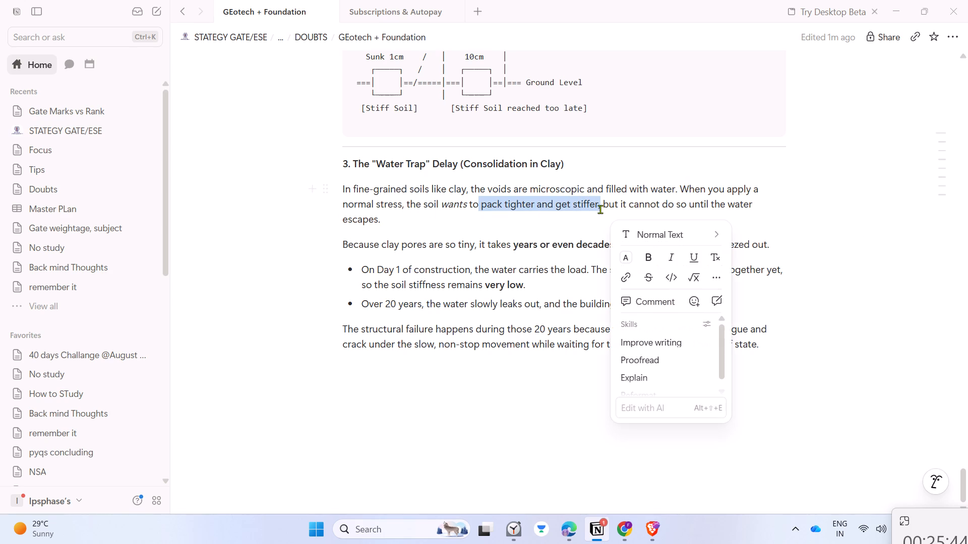
left_click(478, 227)
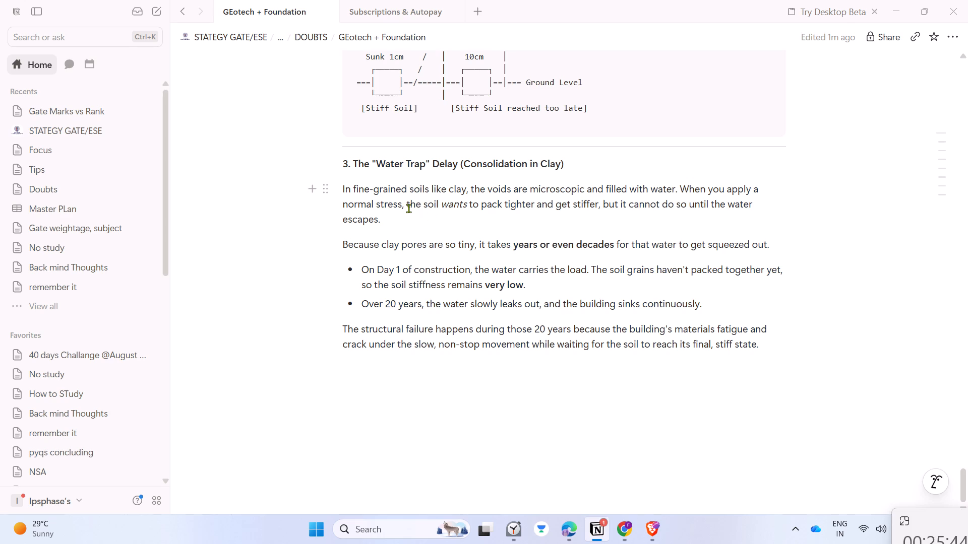
left_click_drag(408, 208, 540, 217)
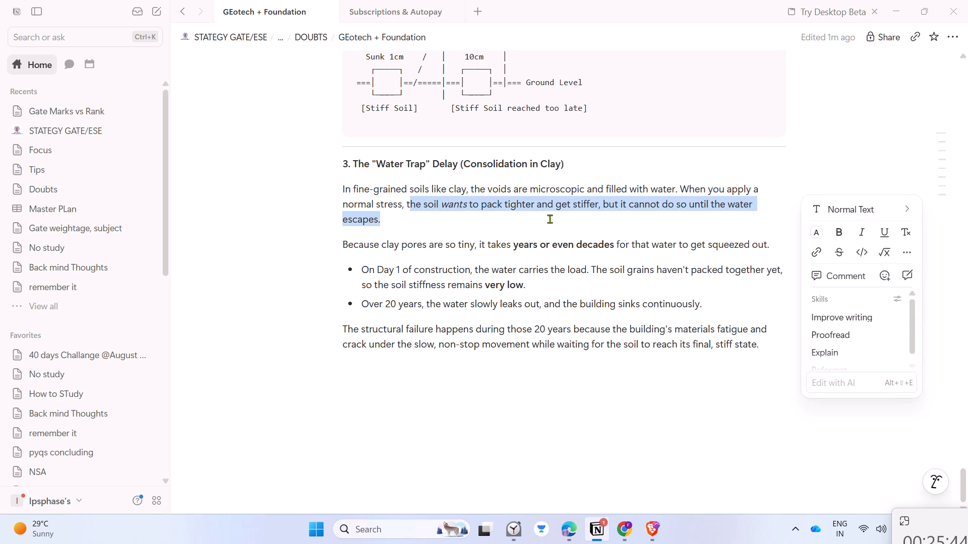
left_click(550, 219)
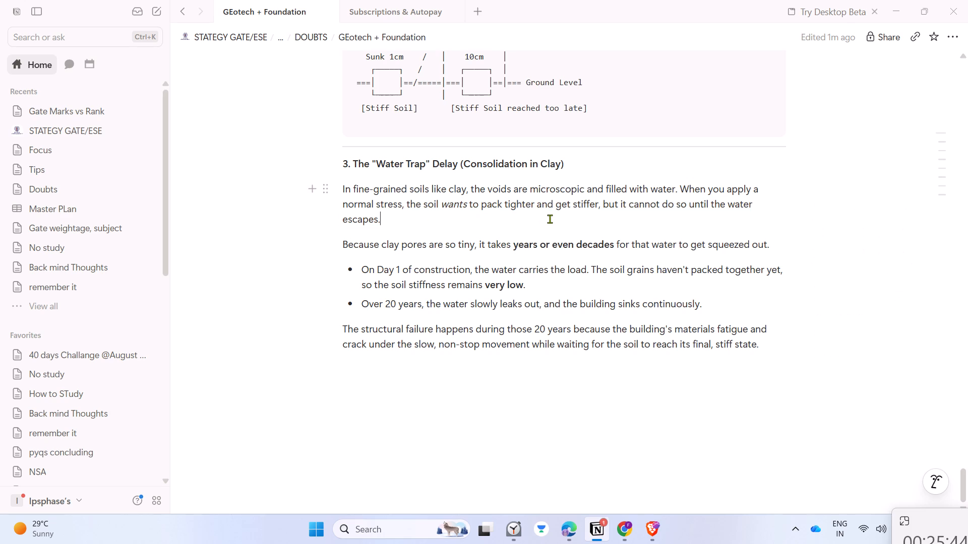
Read the rest of the Water Trap section on drainage time in clay, the 20-year sinking and the cause of structural failure.
scroll(473, 241, "down", 2)
left_click(417, 244)
left_click_drag(513, 243, 675, 253)
left_click(514, 261)
scroll(514, 261, "down", 1)
left_click_drag(411, 332, 595, 326)
left_click(658, 332)
scroll(658, 332, "down", 1)
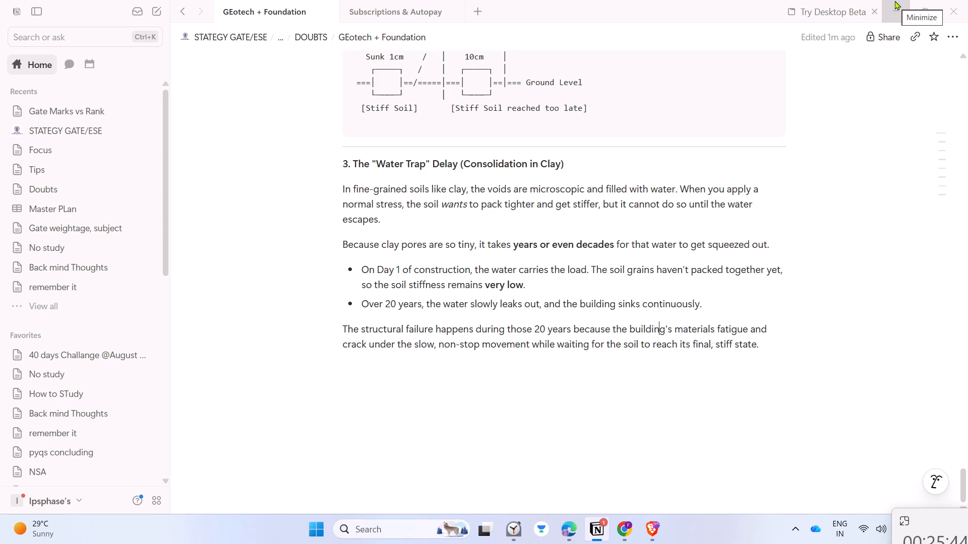
Switch to Windows search and start a query beginning with "k".
key("k")
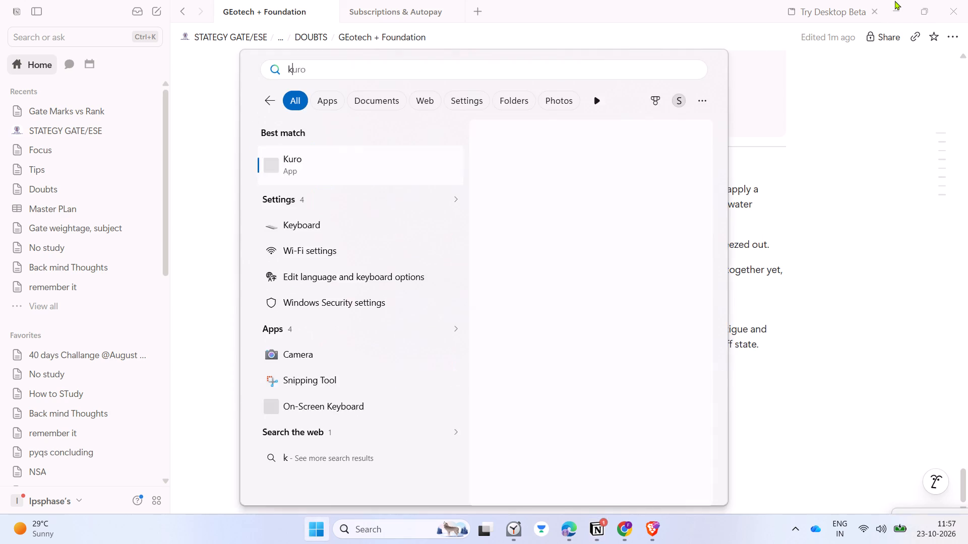